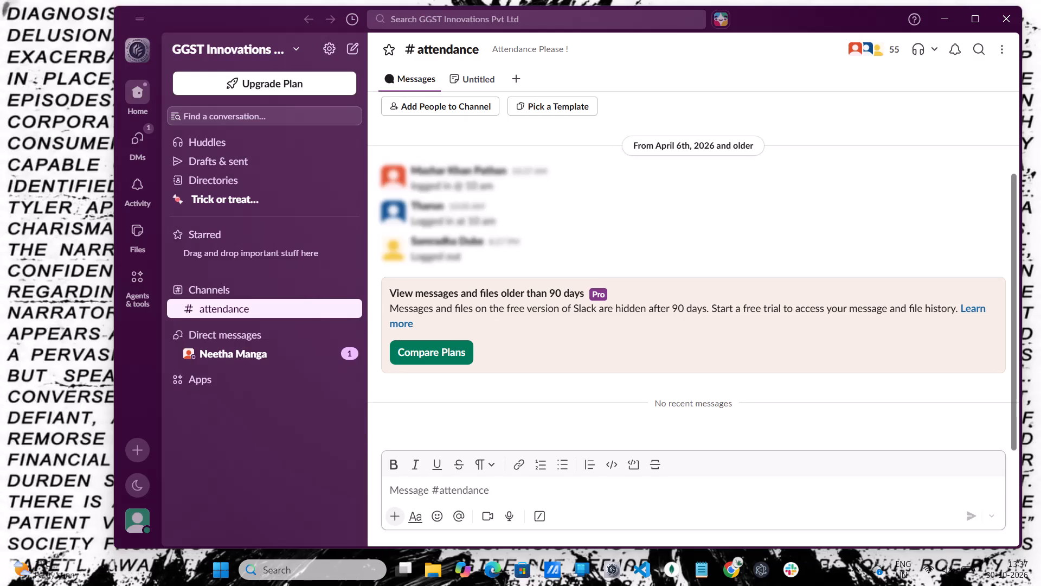
# Switch to the Desktop-Backend project in Visual Studio Code and narrow the Codex pane to widen the editor and terminal.
pyautogui.click(635, 572)
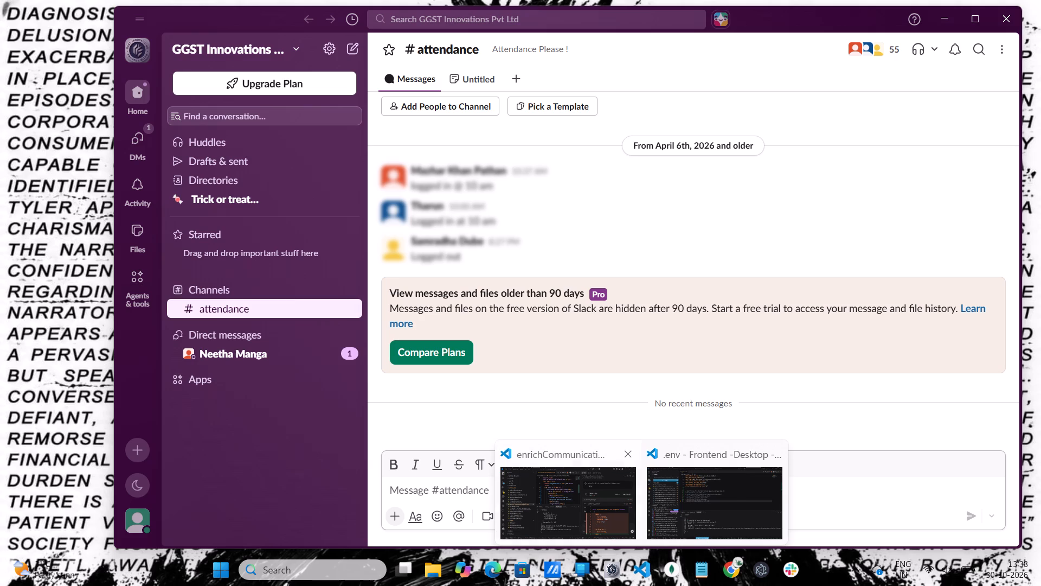
pyautogui.click(590, 514)
pyautogui.scroll(-2, 528, 425)
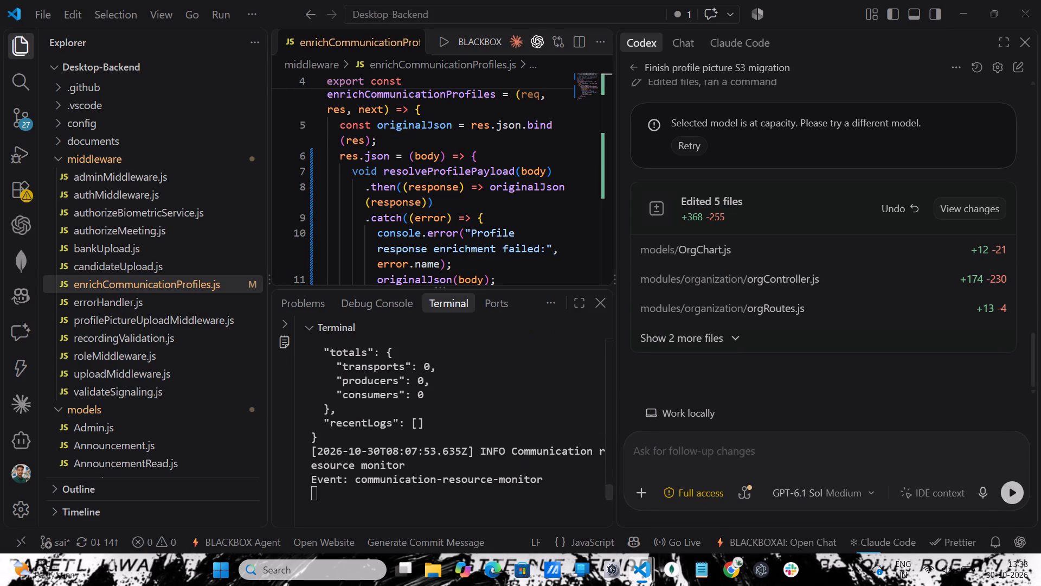
pyautogui.moveTo(614, 316); pyautogui.dragTo(712, 328)
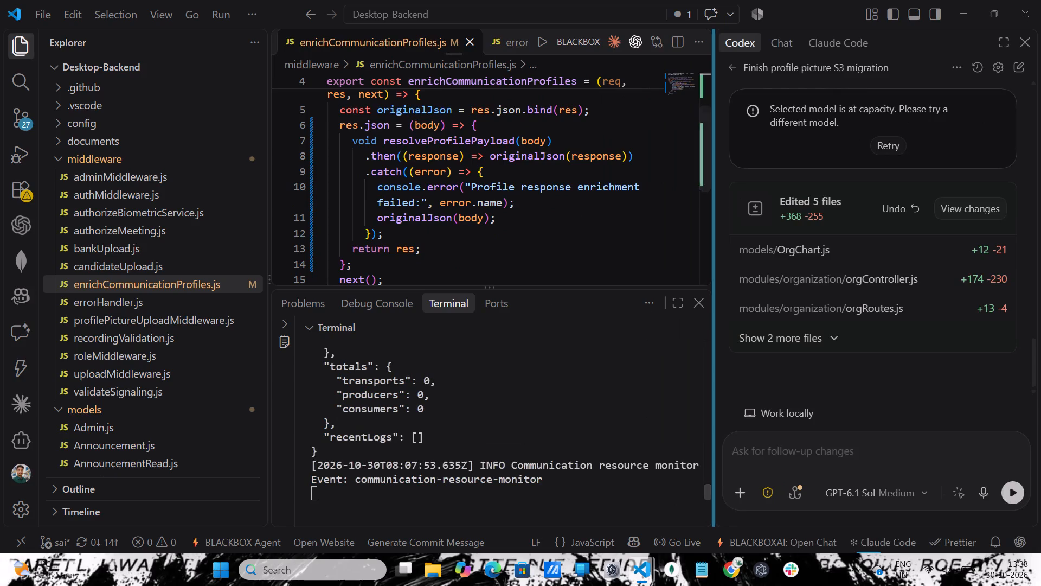
# Stop the running backend server in the terminal and restart it with npm run dev.
pyautogui.click(399, 496)
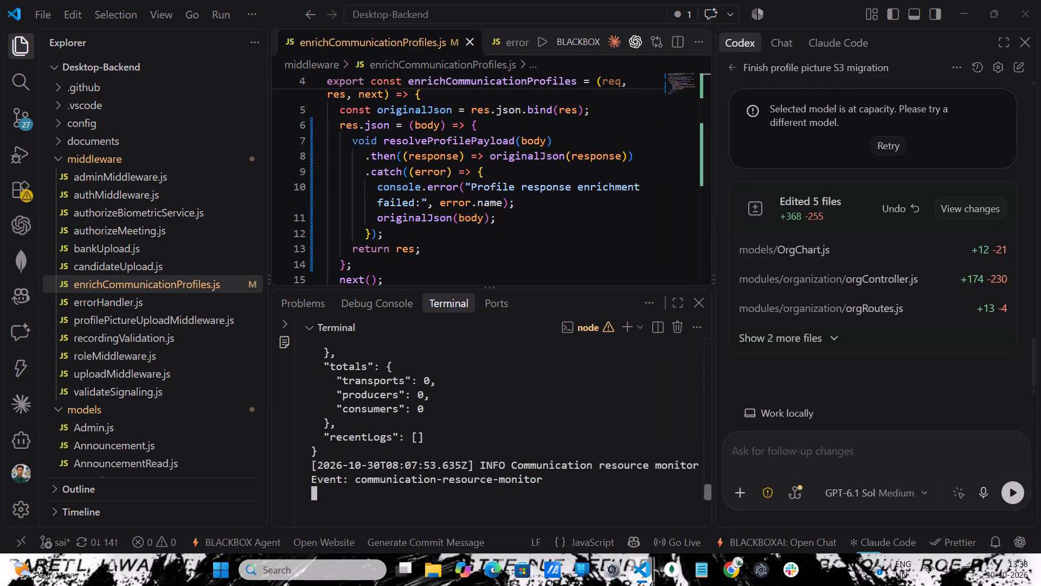
pyautogui.hotkey('ctrl', 'c')
pyautogui.press('Up')
pyautogui.press('Return')
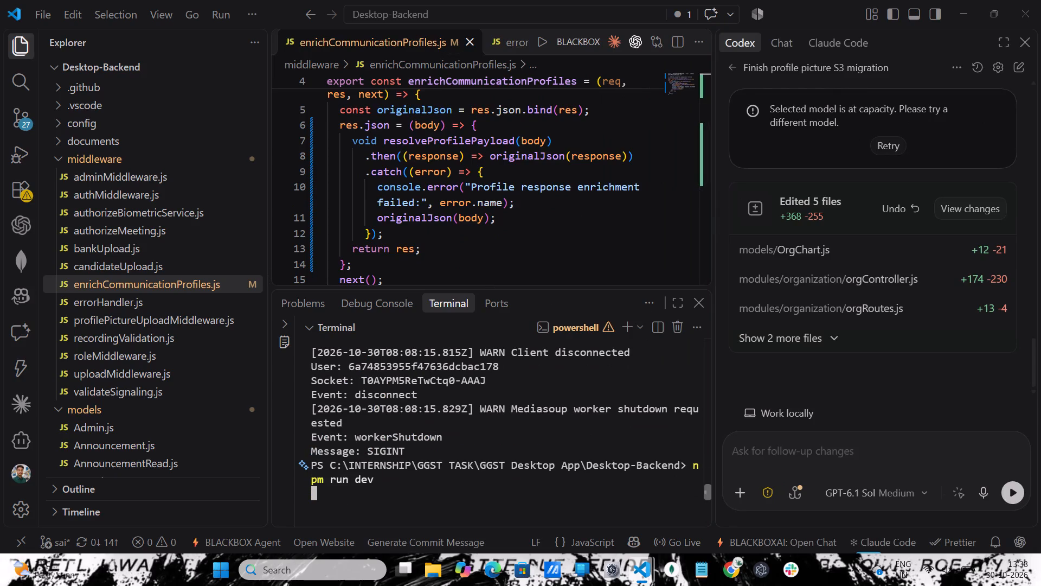
# Check the Desktop-Frontend project's terminal output and the orgcharts collection in MongoDB Compass.
pyautogui.click(609, 571)
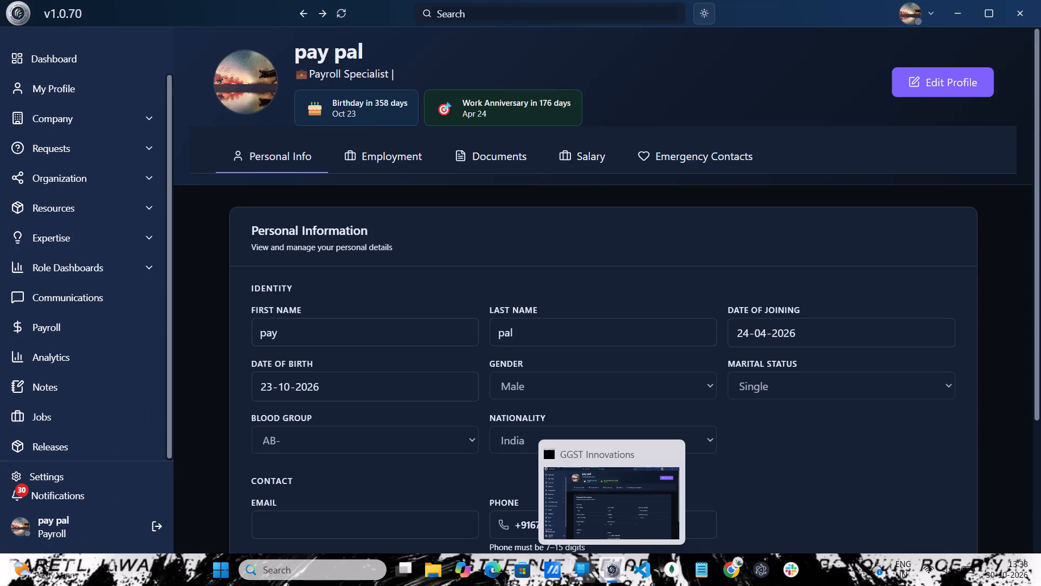
pyautogui.click(708, 501)
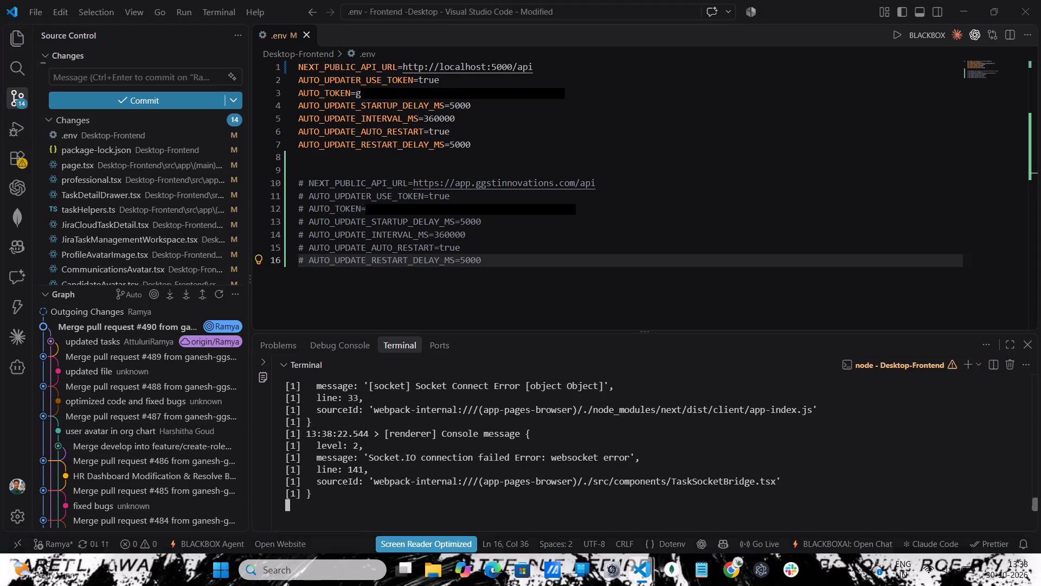
pyautogui.scroll(-2, 572, 501)
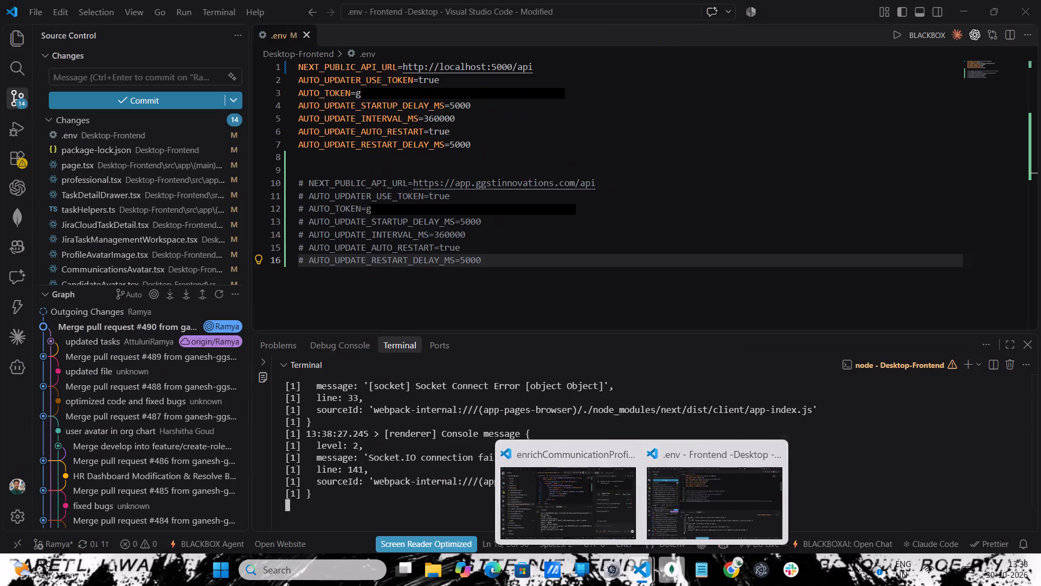
pyautogui.click(667, 568)
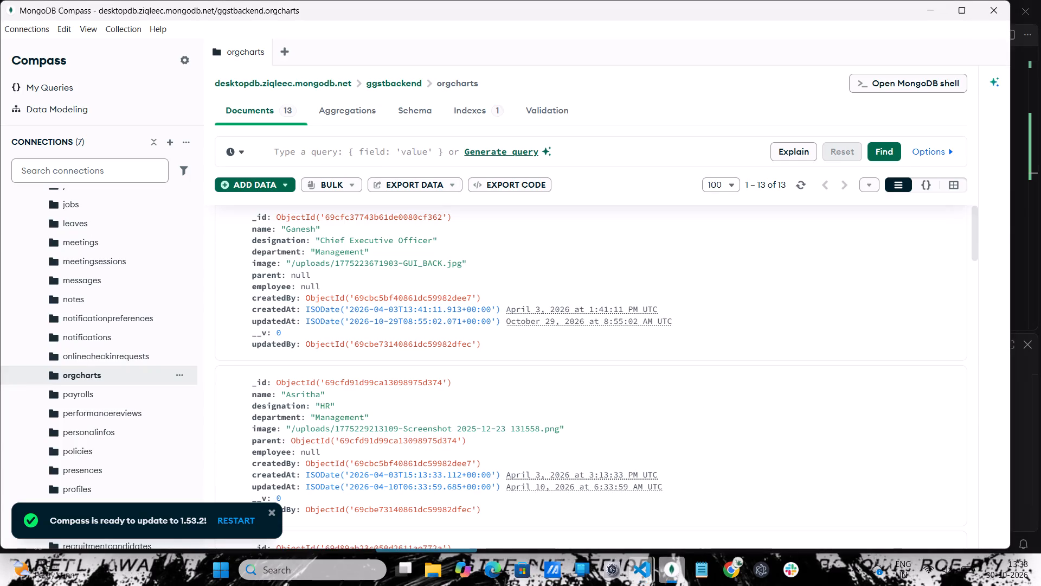
# Switch to the GGST Innovations app and sign out of the current payroll account.
pyautogui.click(600, 576)
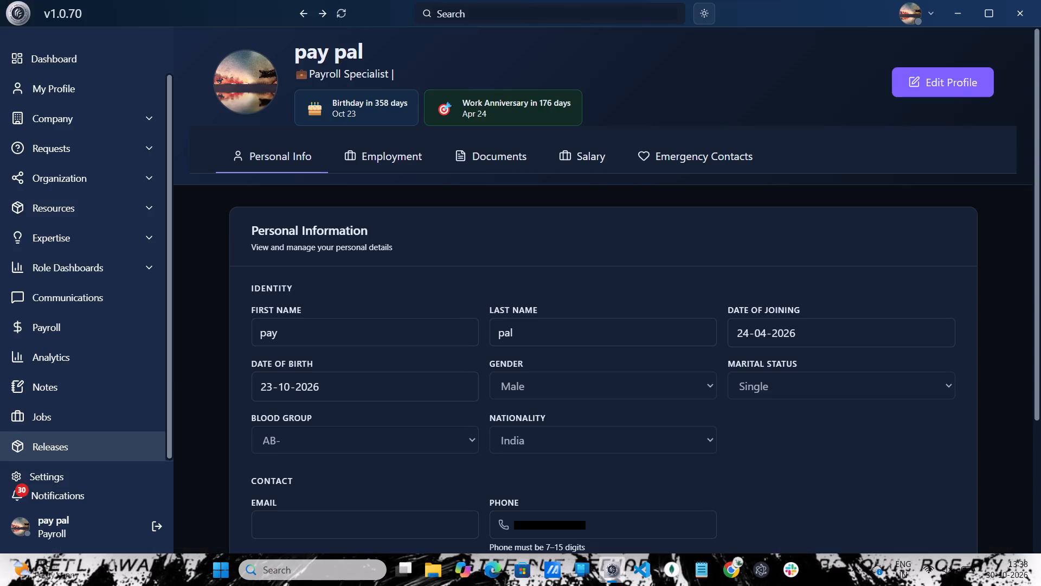
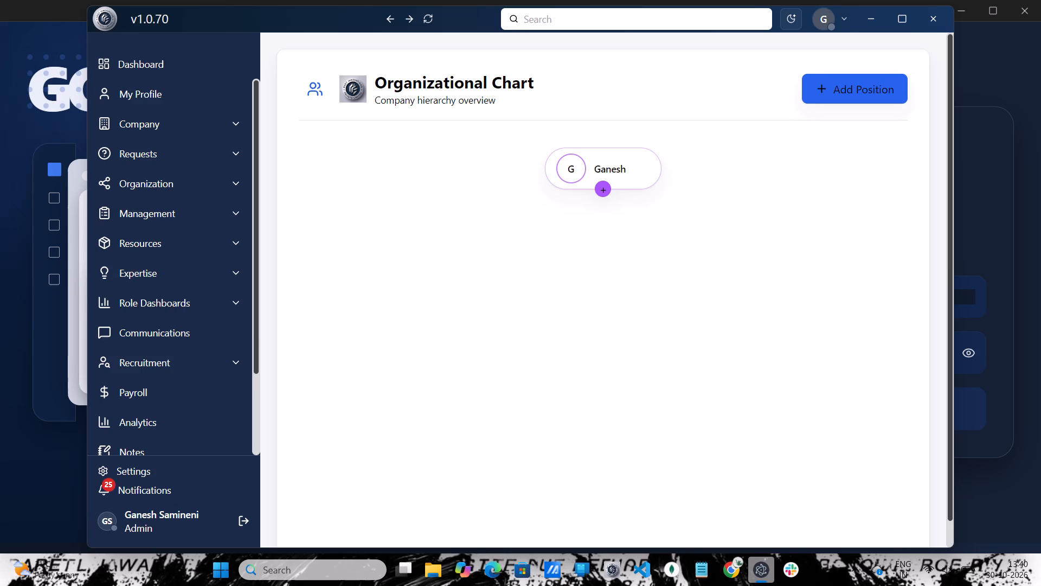
# Switch to MongoDB Compass, review the documents in the orgcharts collection, and dismiss the update notice.
pyautogui.click(678, 570)
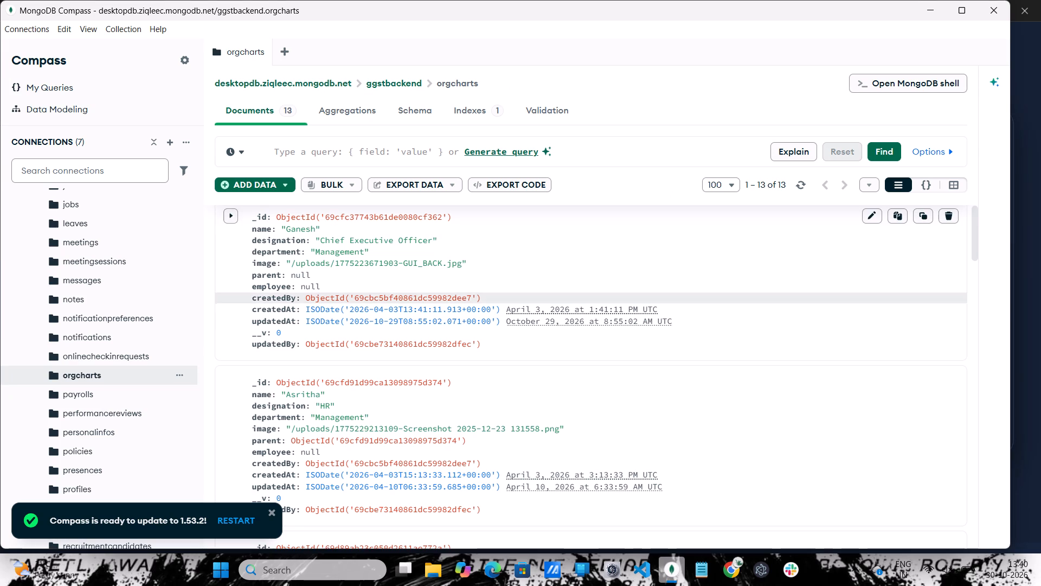
pyautogui.scroll(-16, 515, 317)
pyautogui.scroll(7, 515, 317)
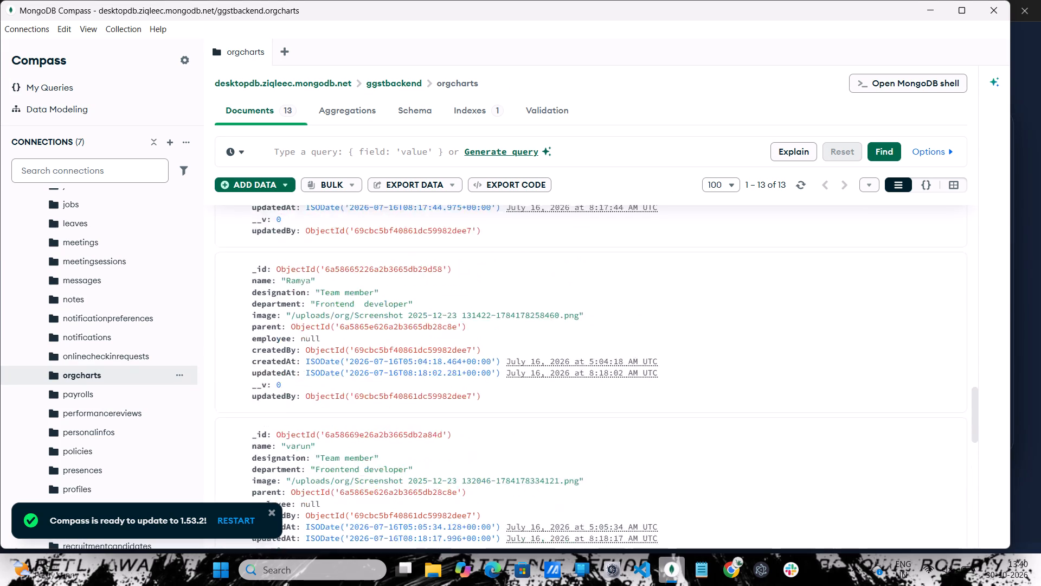
pyautogui.scroll(7, 515, 317)
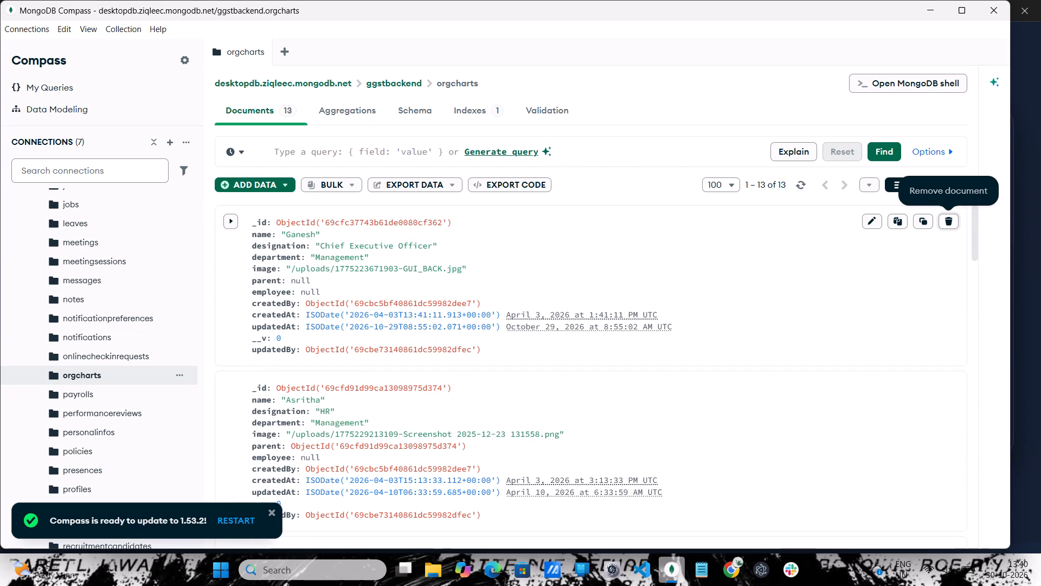
pyautogui.click(274, 509)
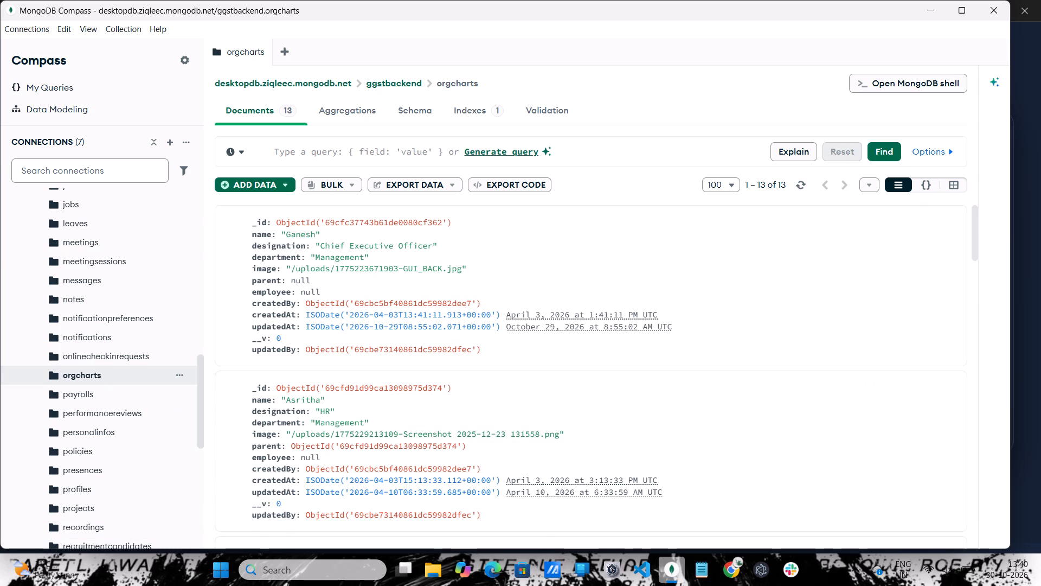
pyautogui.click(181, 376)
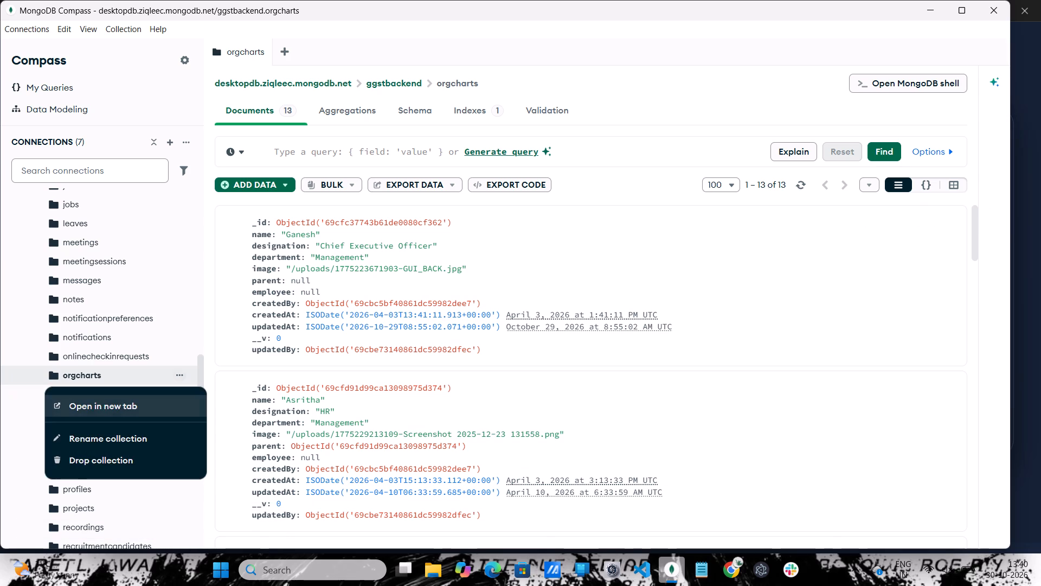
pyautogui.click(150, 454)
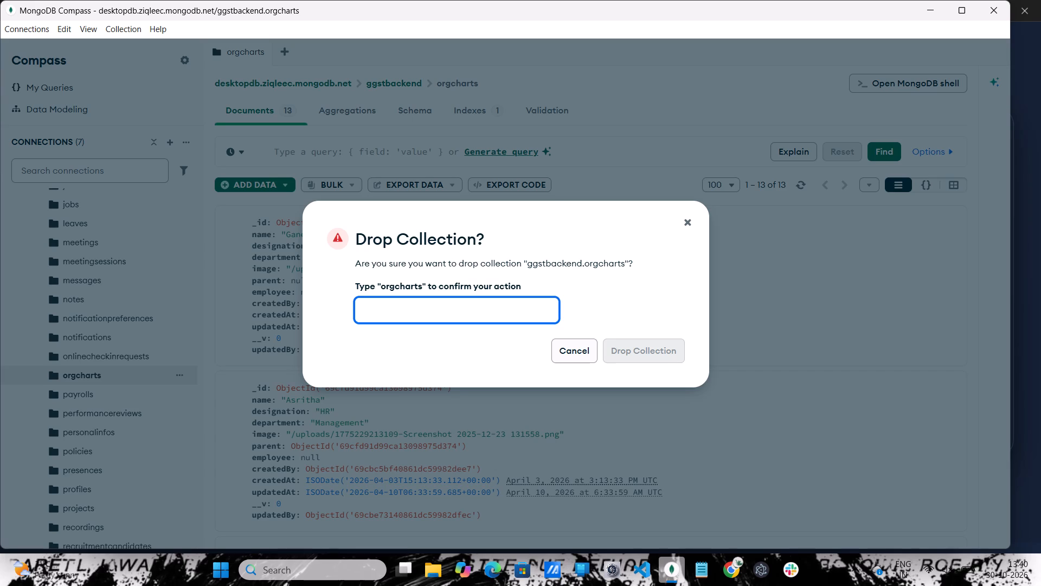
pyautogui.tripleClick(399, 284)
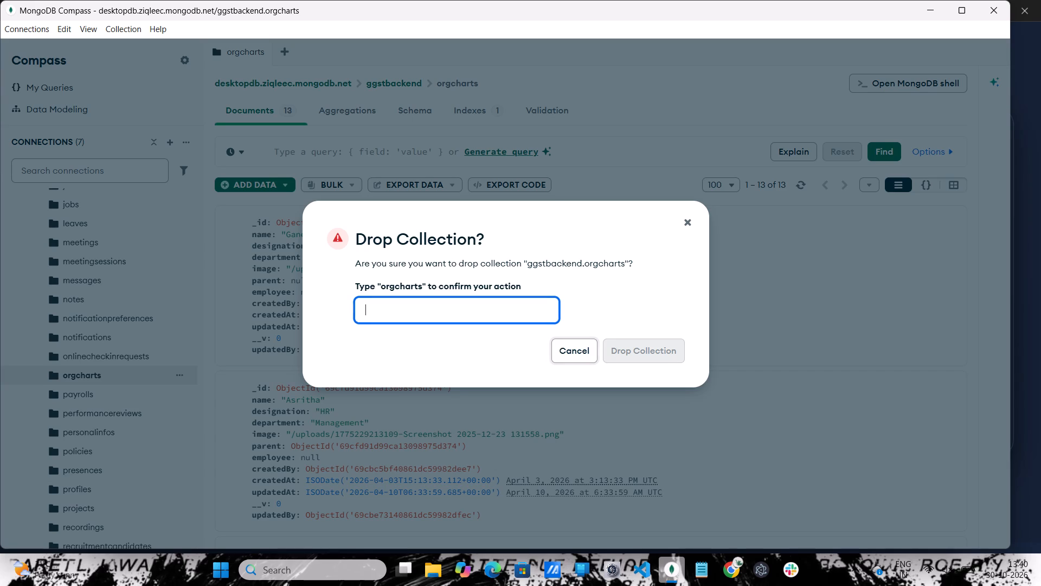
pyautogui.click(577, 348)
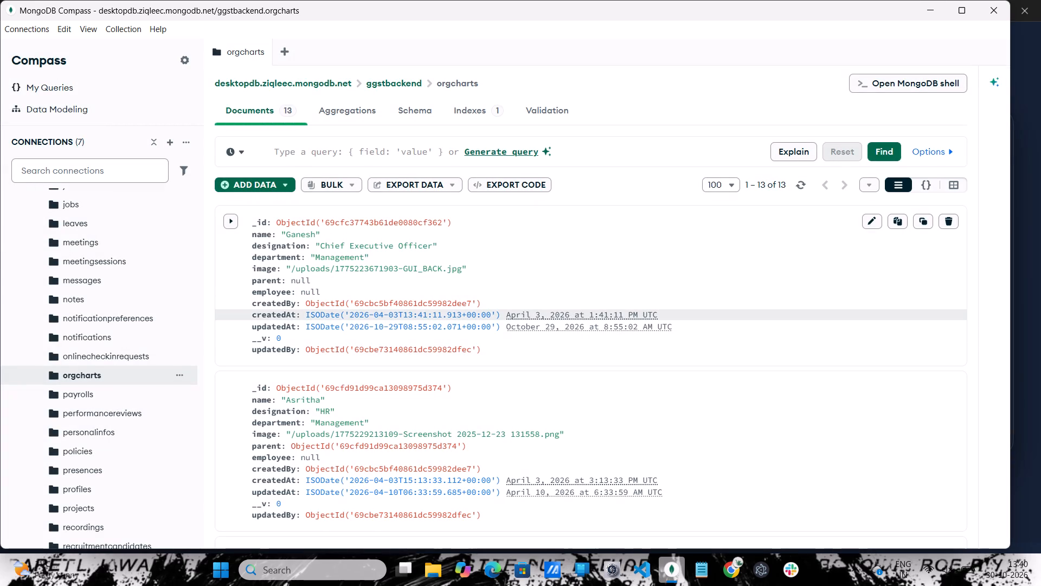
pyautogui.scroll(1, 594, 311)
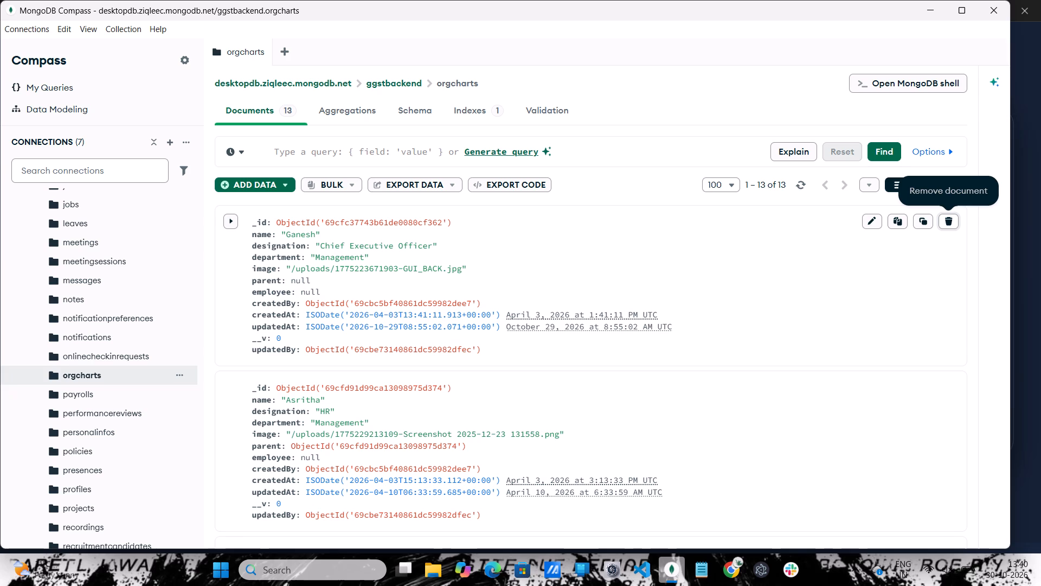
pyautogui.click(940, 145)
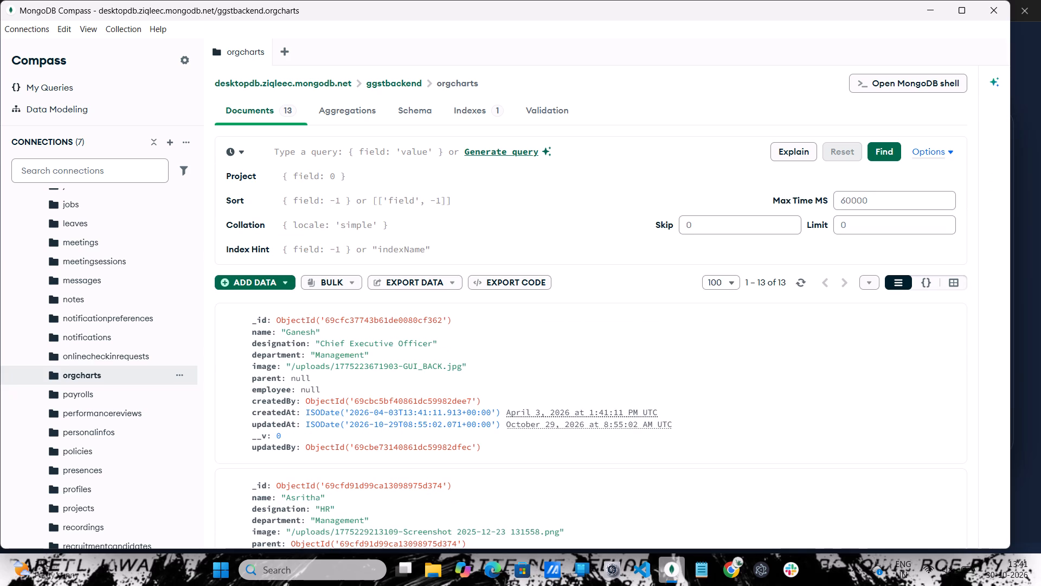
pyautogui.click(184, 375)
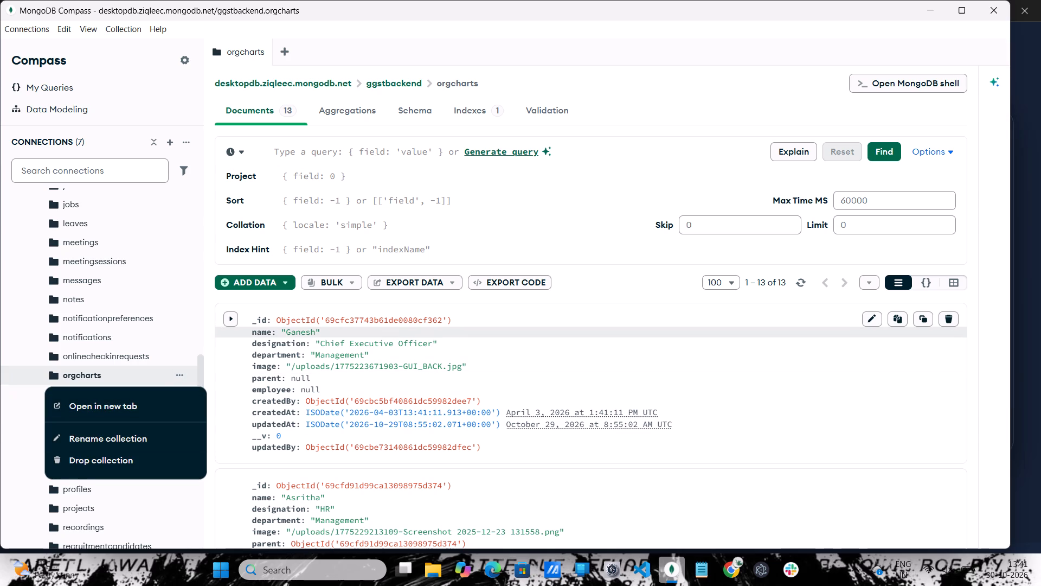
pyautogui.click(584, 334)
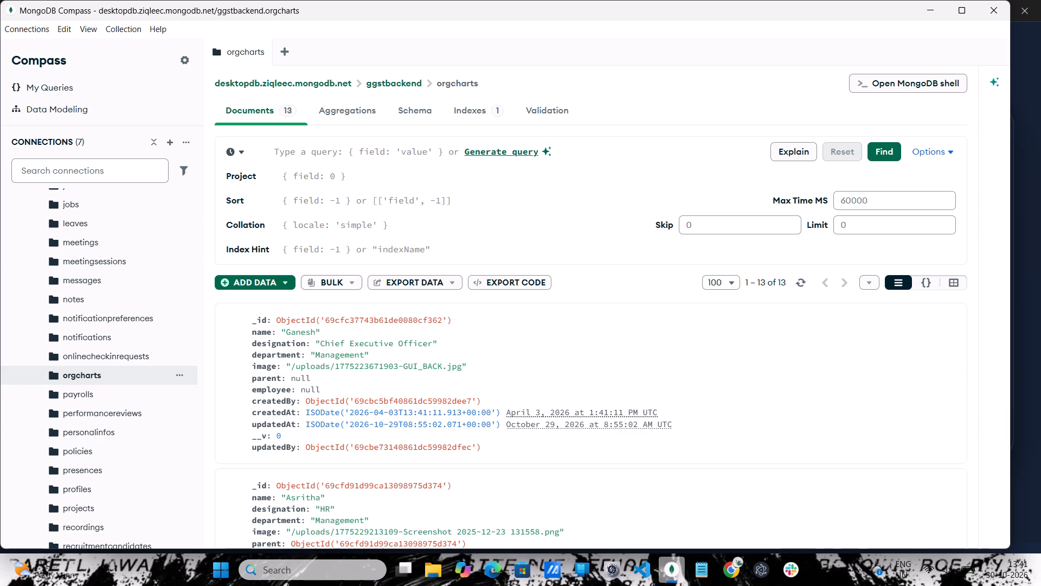
# Bulk delete all documents in the orgcharts collection without a filter, rerun the query, and collapse the query options.
pyautogui.click(347, 283)
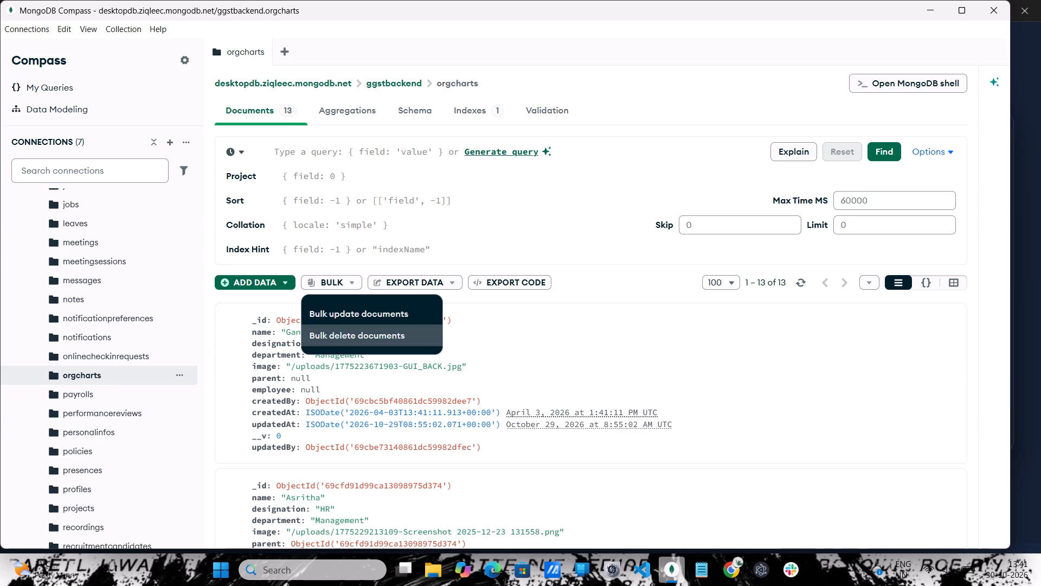
pyautogui.click(374, 337)
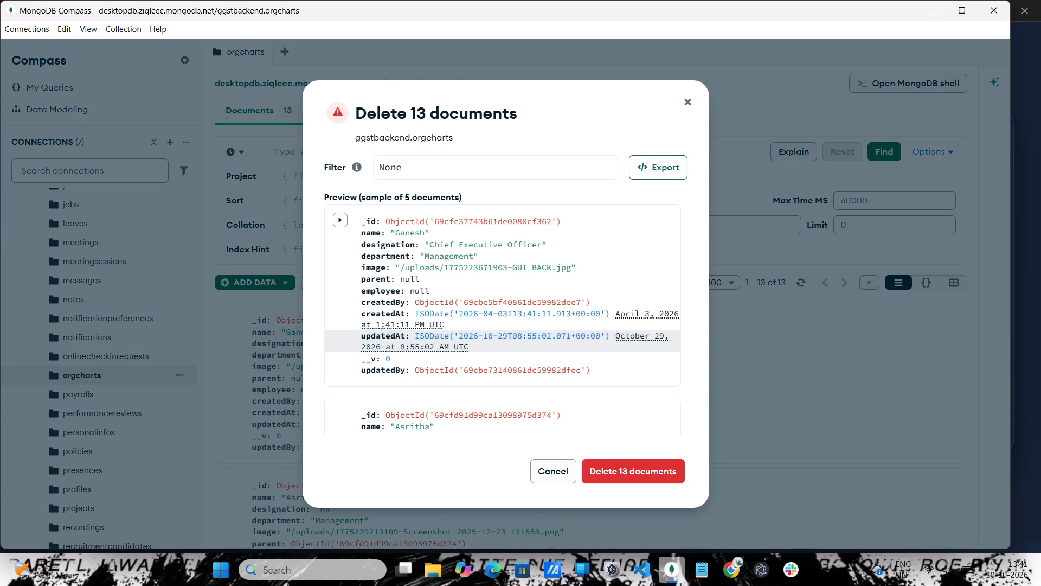
pyautogui.scroll(-7, 451, 340)
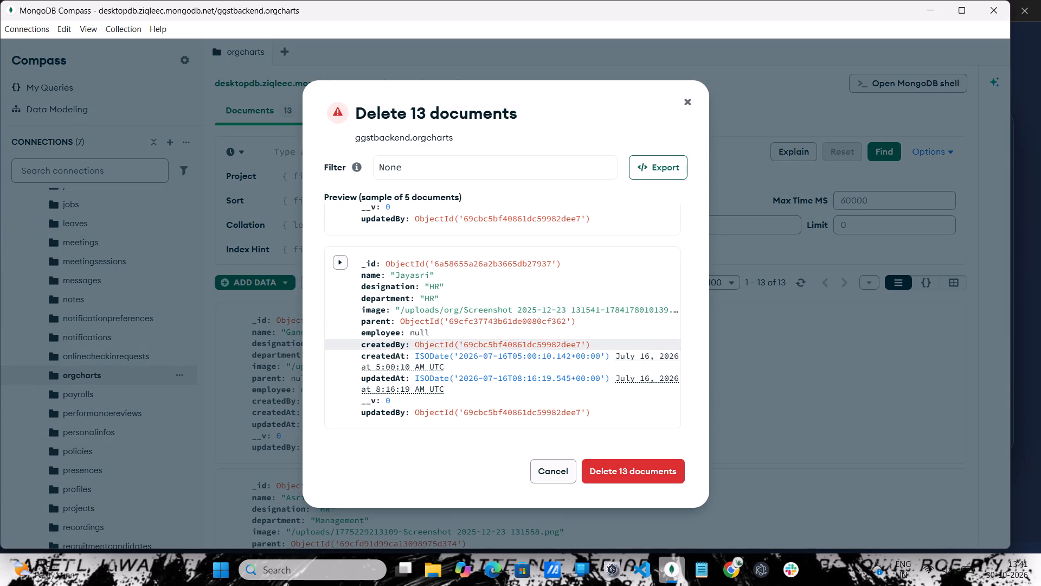
pyautogui.click(630, 466)
pyautogui.click(627, 361)
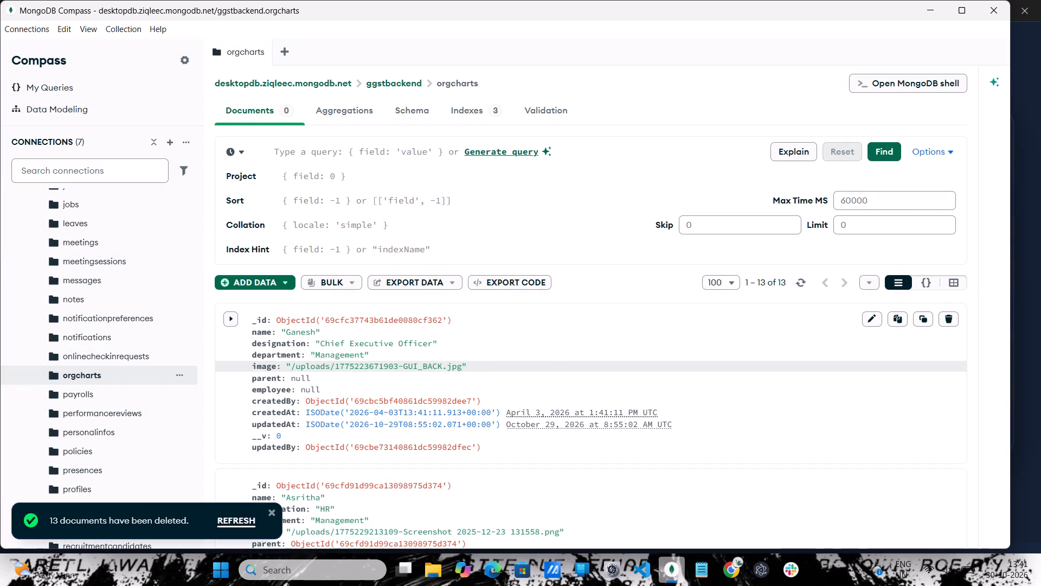
pyautogui.click(879, 155)
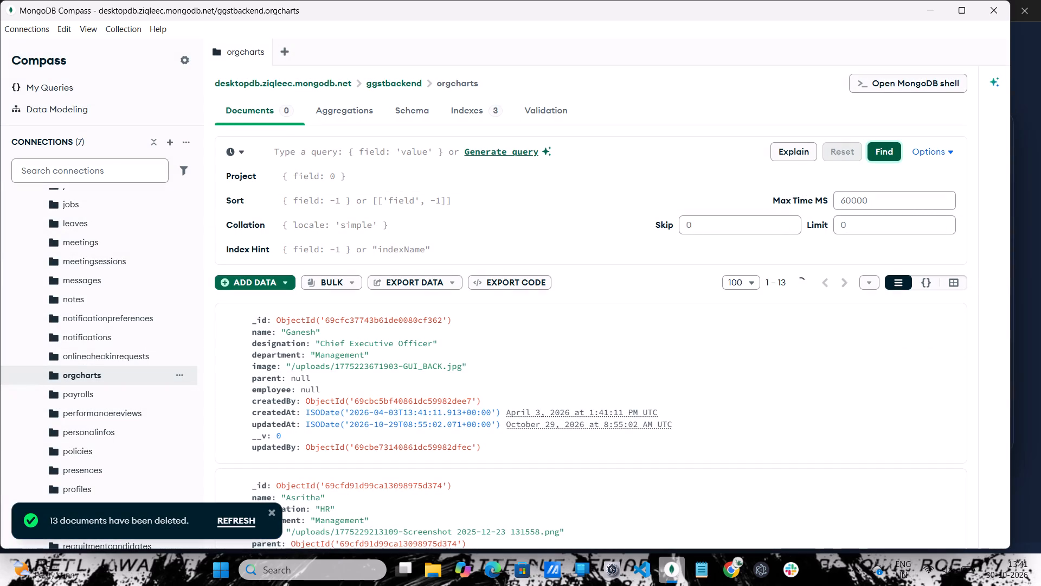
pyautogui.click(701, 400)
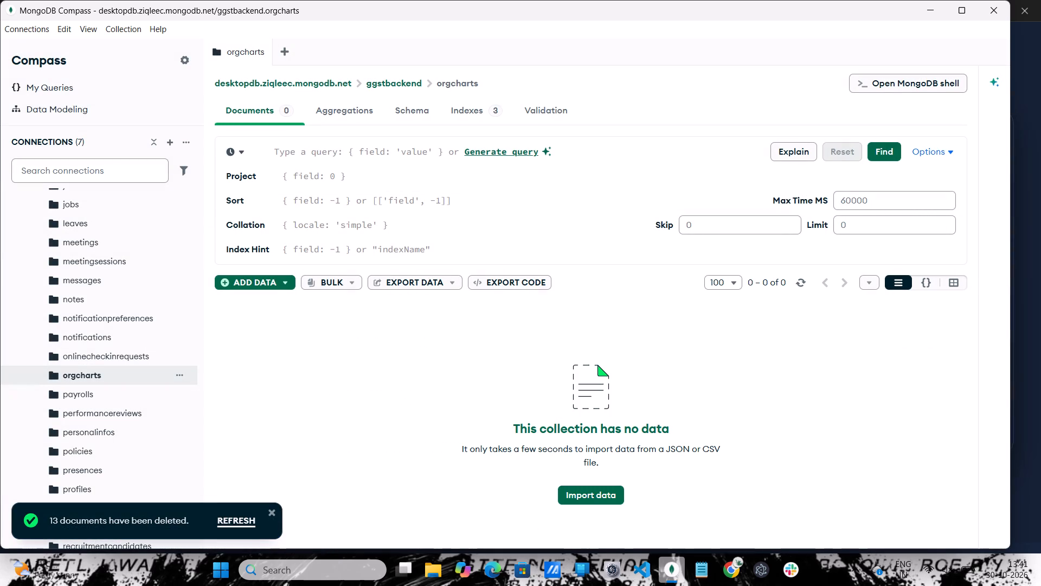
pyautogui.click(921, 148)
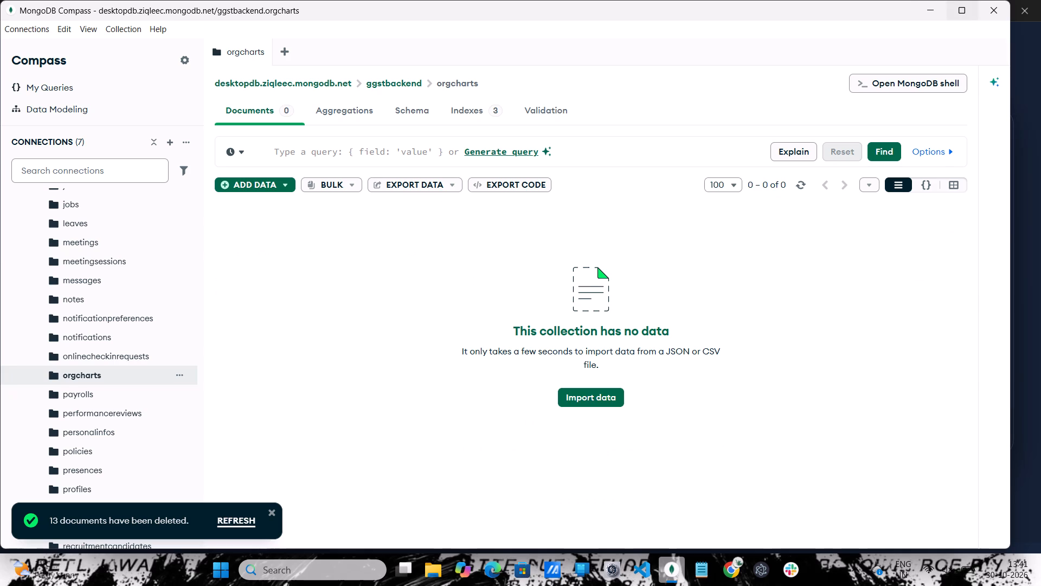
# Return to the GGST Innovations app and reload its Organizational Chart page.
pyautogui.click(961, 9)
pyautogui.click(961, 9)
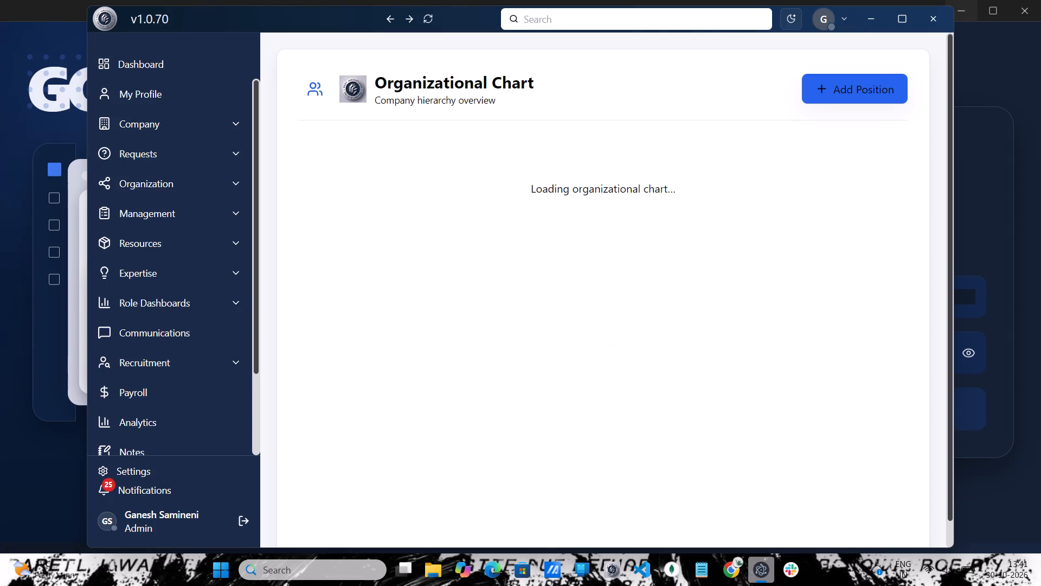
pyautogui.click(733, 267)
pyautogui.hotkey('ctrl', 'r')
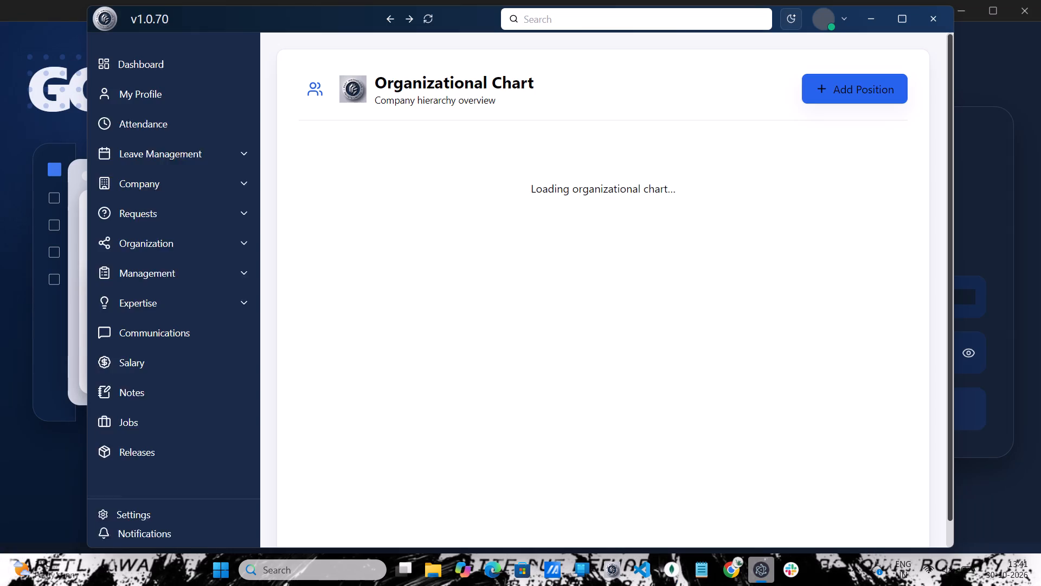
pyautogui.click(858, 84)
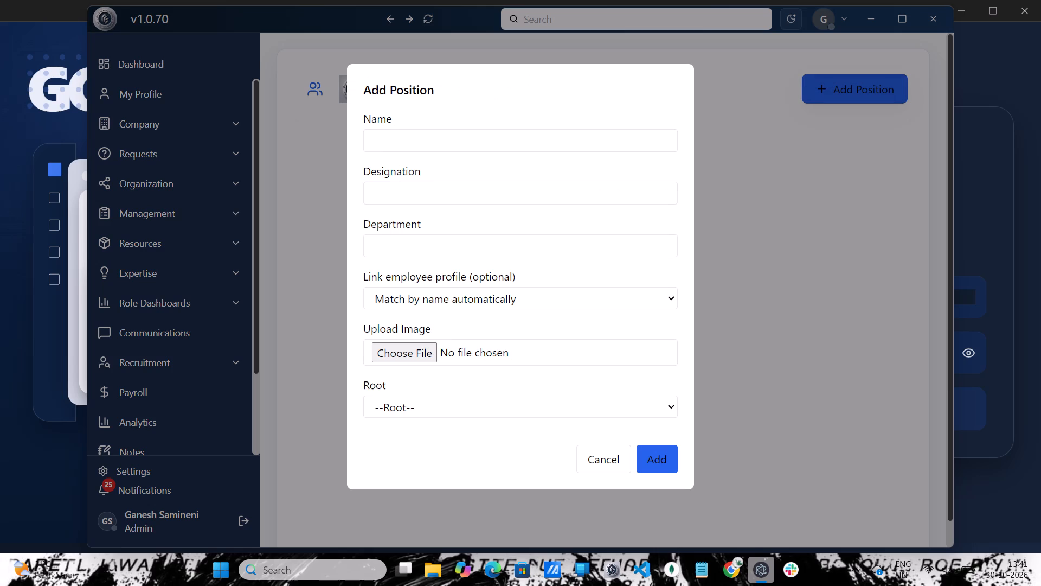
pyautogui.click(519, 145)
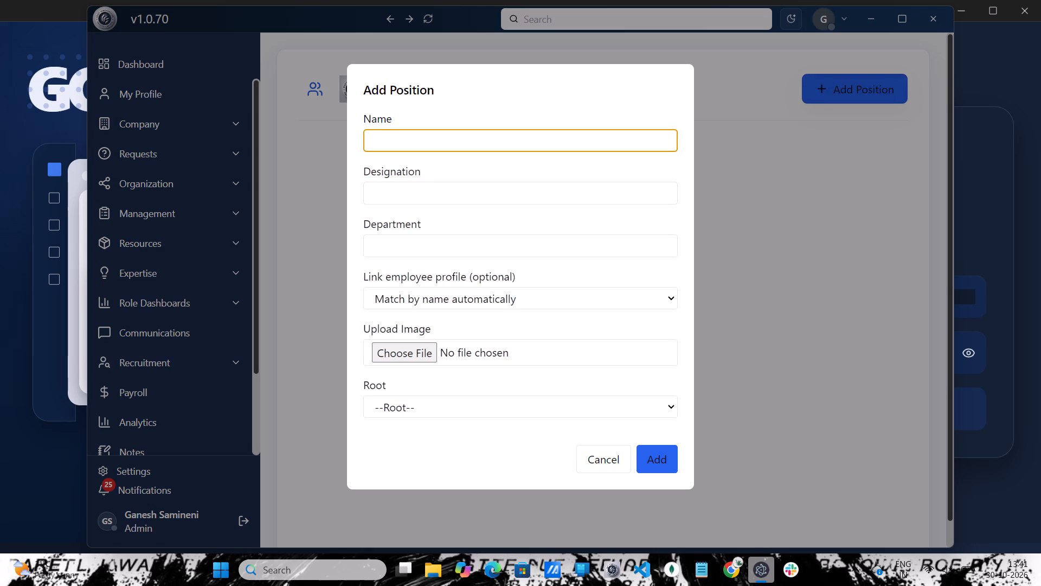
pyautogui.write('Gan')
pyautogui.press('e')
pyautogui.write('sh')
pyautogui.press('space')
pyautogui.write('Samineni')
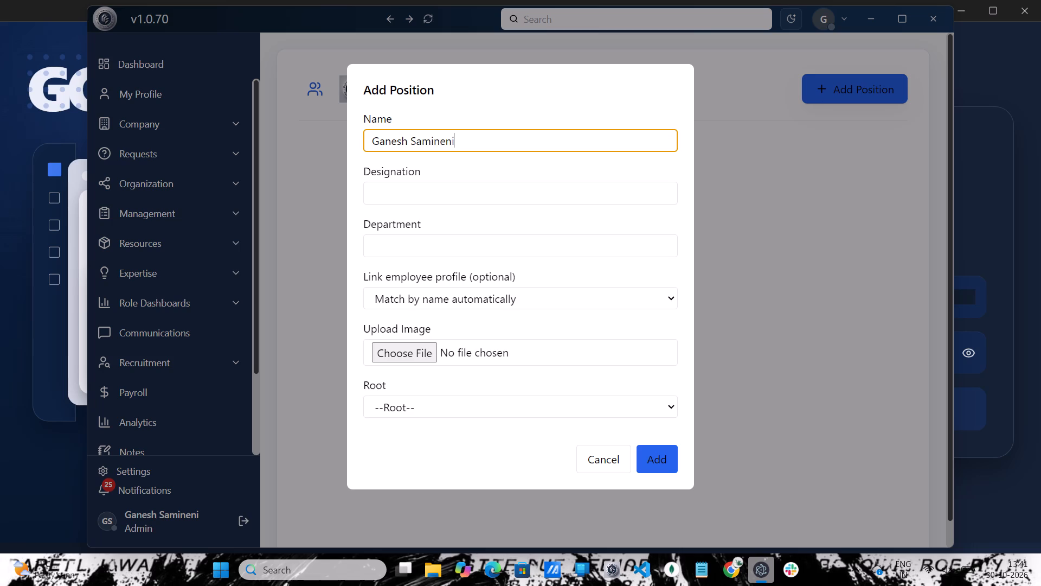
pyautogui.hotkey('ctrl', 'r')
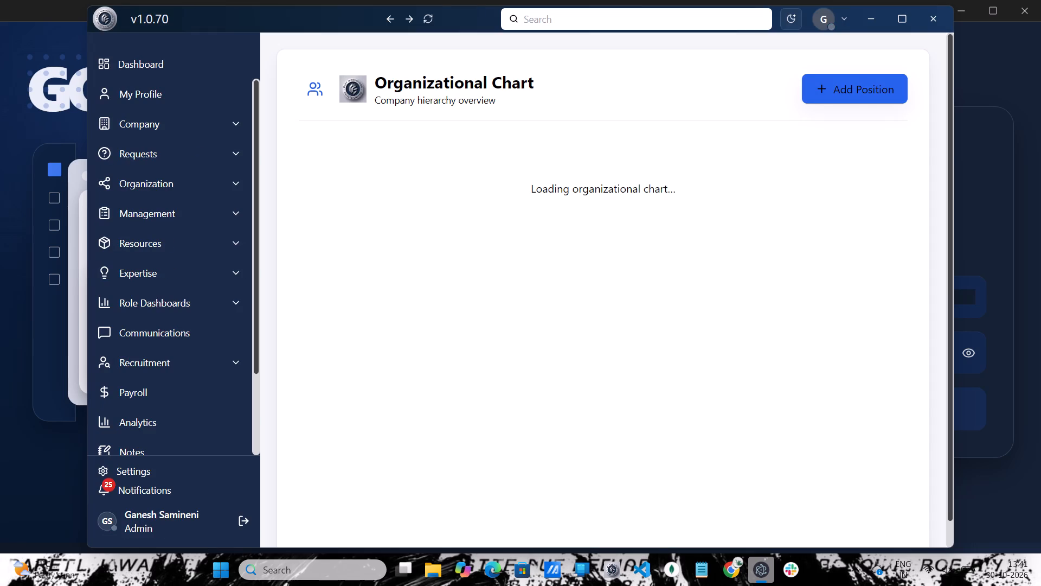
# Start a new organizational chart position, open the developer tools beside it, and enter the admin's full name as the position name.
pyautogui.click(865, 95)
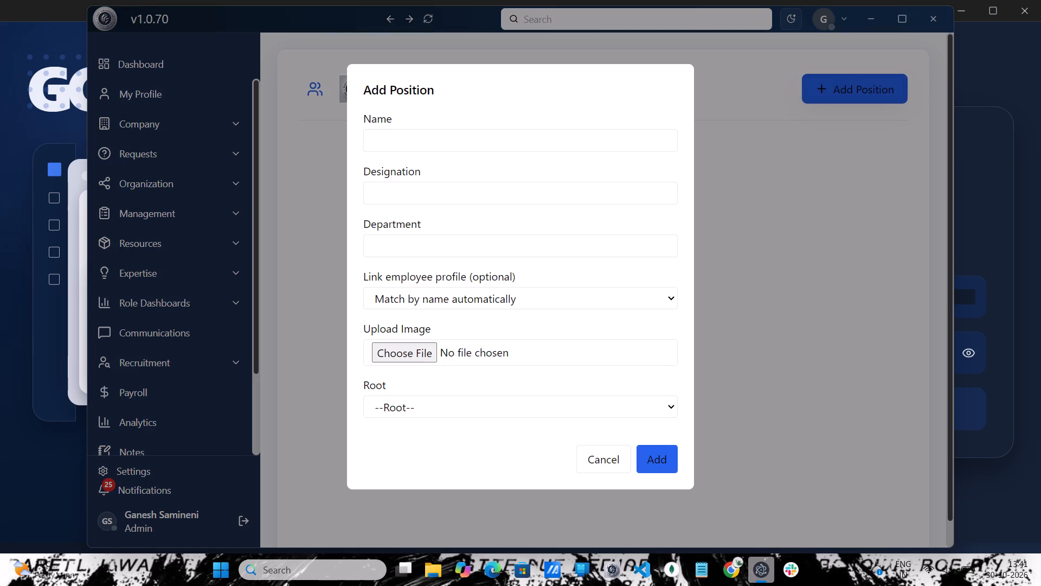
pyautogui.click(508, 136)
pyautogui.hotkey('ctrl', 'shift', 'i')
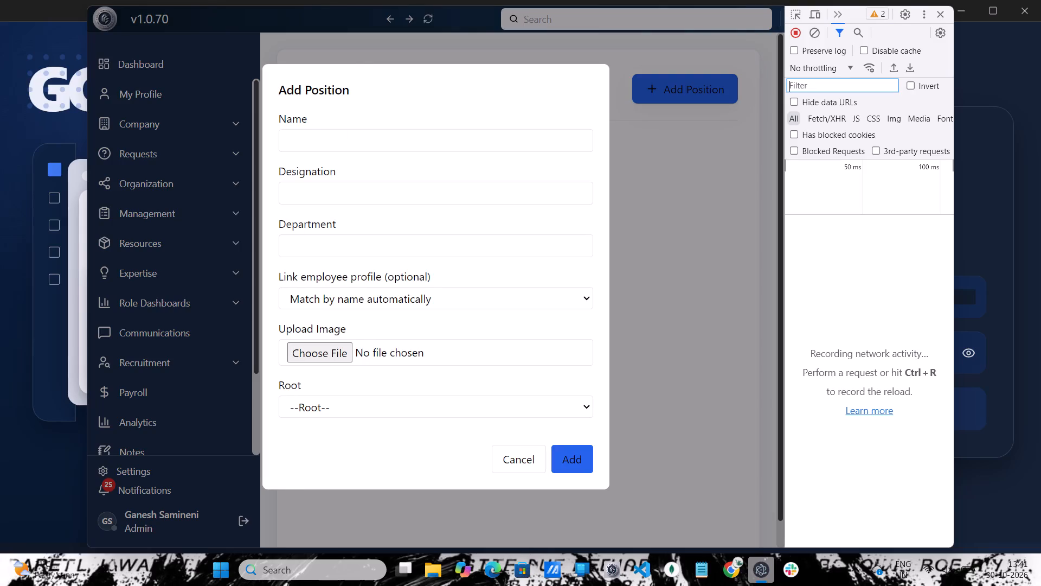
pyautogui.click(389, 150)
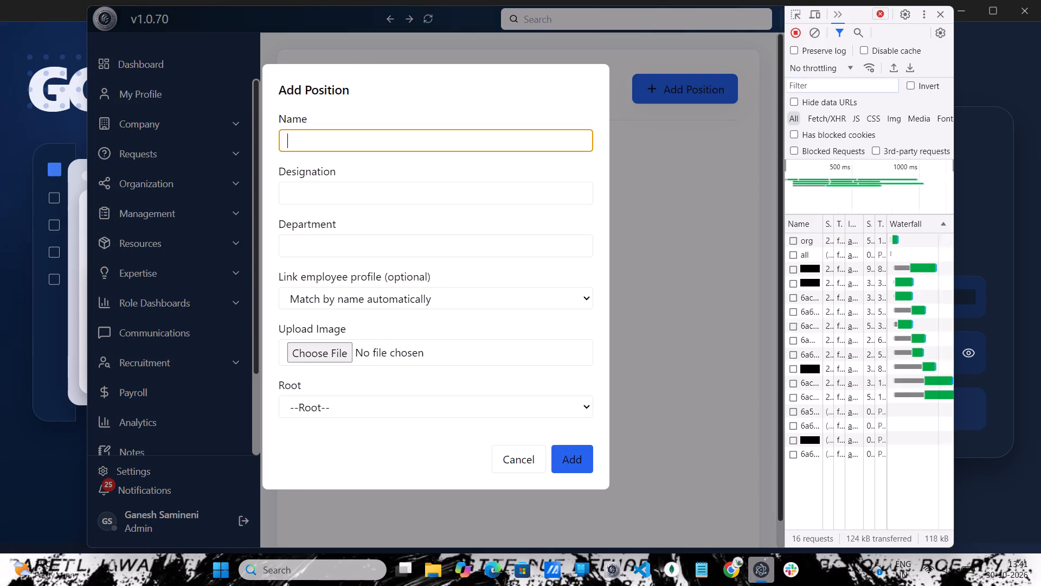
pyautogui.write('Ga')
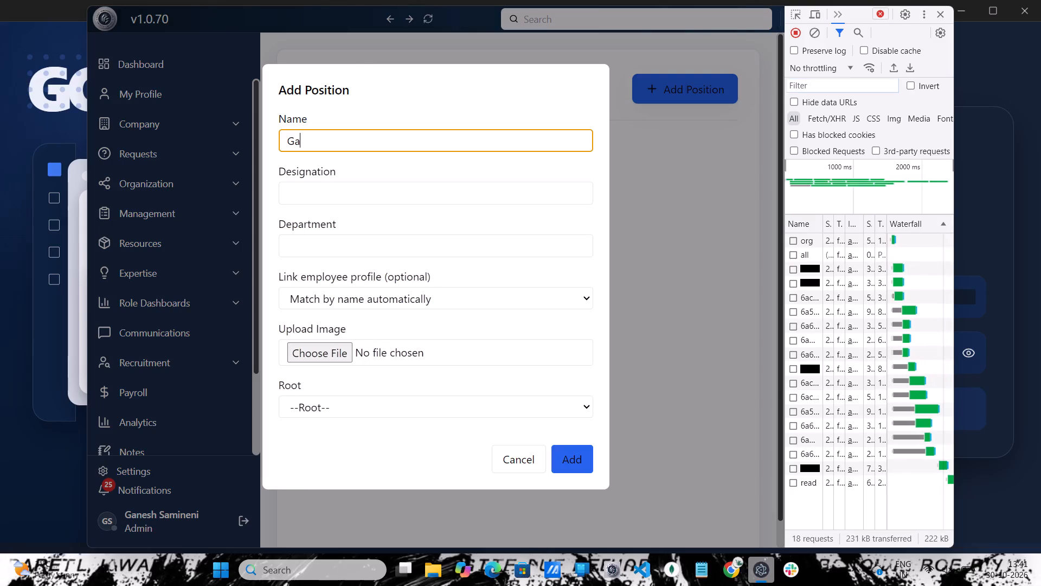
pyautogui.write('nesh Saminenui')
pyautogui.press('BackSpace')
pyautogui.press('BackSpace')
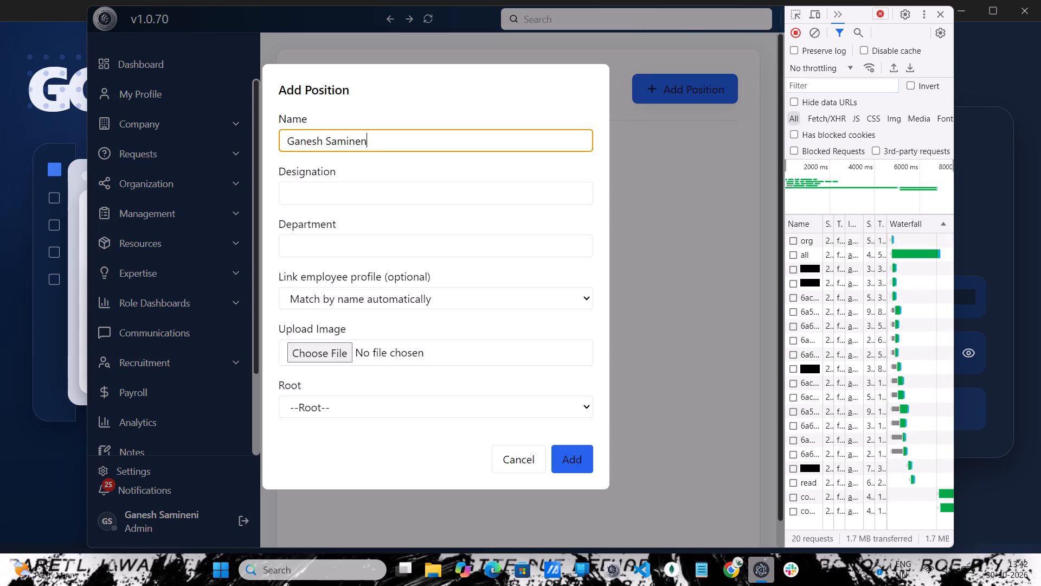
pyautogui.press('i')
# Switch to the Desktop-Backend project in Visual Studio Code to check the server's terminal output.
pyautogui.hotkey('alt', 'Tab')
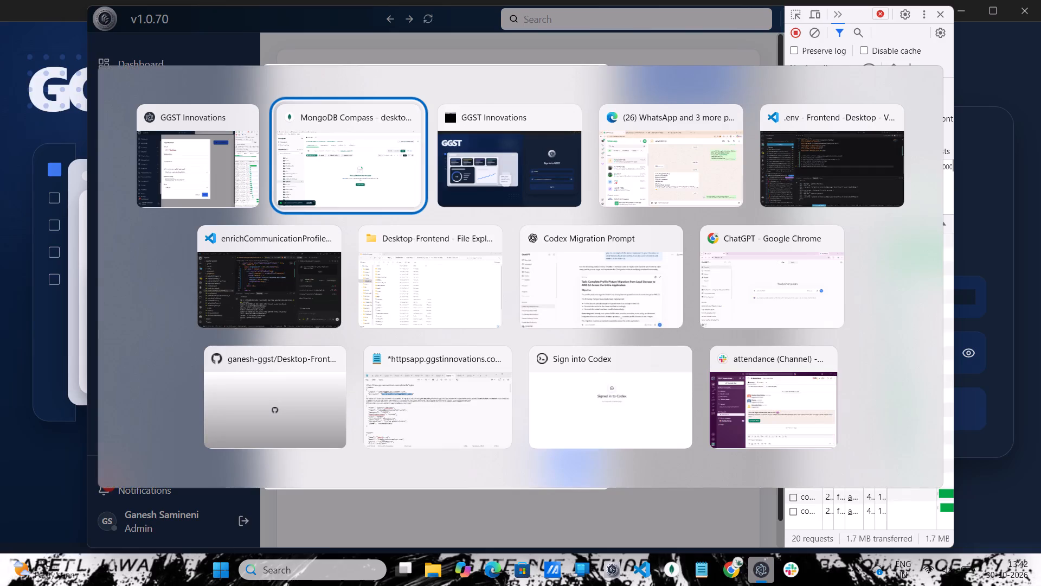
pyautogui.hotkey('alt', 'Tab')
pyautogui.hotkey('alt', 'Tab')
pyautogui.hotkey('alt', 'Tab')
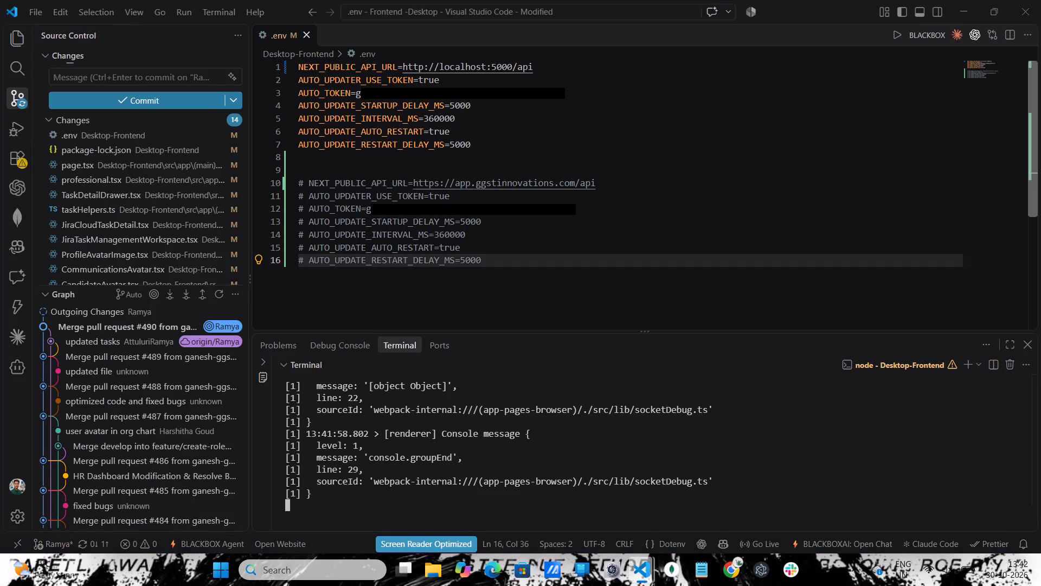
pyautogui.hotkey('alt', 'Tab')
pyautogui.keyDown('alt'); pyautogui.click(295, 294); pyautogui.keyUp('alt')
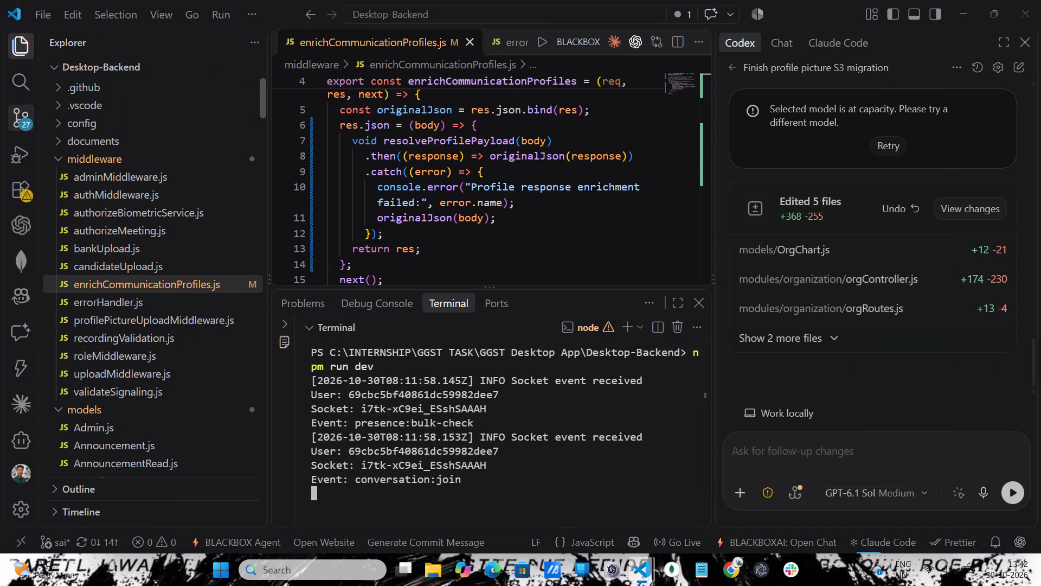
# Open OrgChart.js from the models folder of the Desktop-Backend project.
pyautogui.click(11, 122)
pyautogui.click(11, 122)
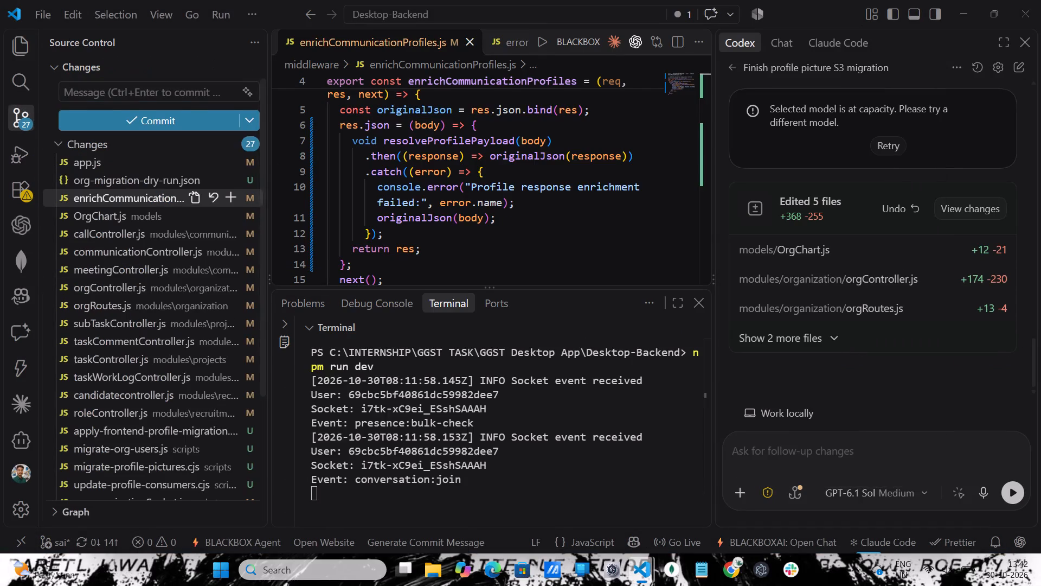
pyautogui.moveTo(5, 38); pyautogui.dragTo(17, 43)
pyautogui.click(17, 43)
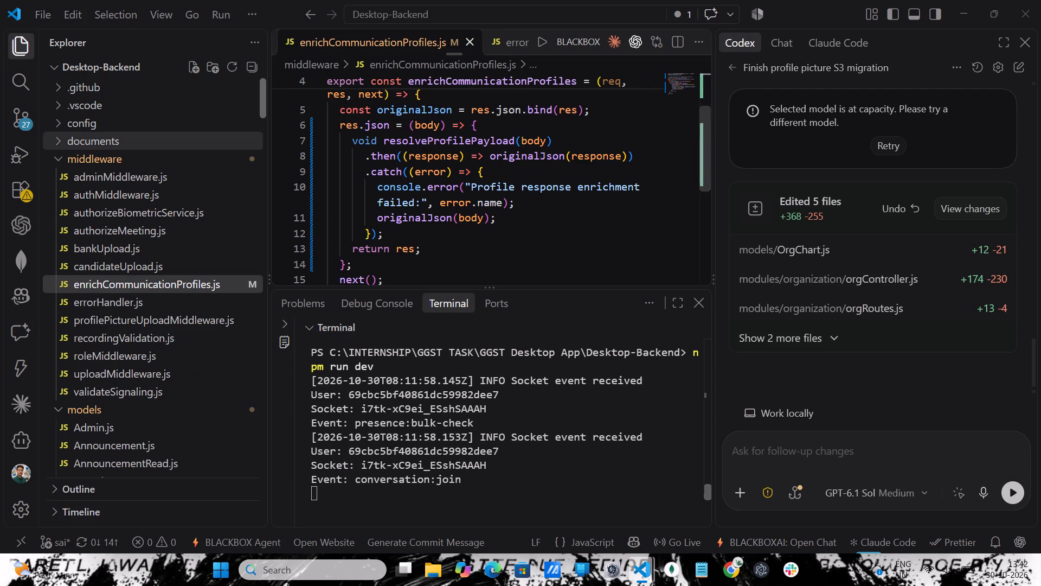
pyautogui.scroll(-3, 94, 175)
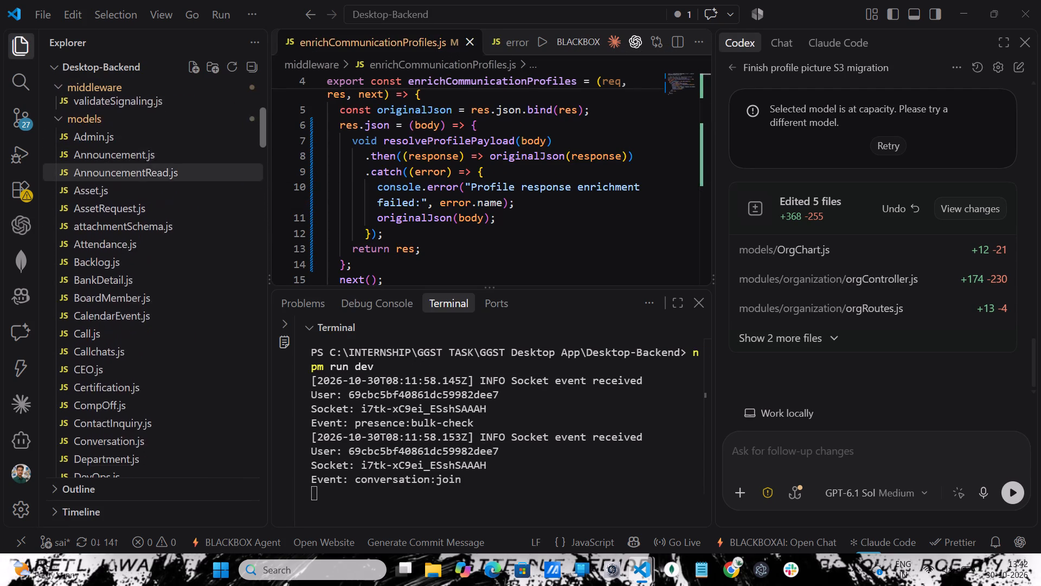
pyautogui.scroll(-4, 94, 175)
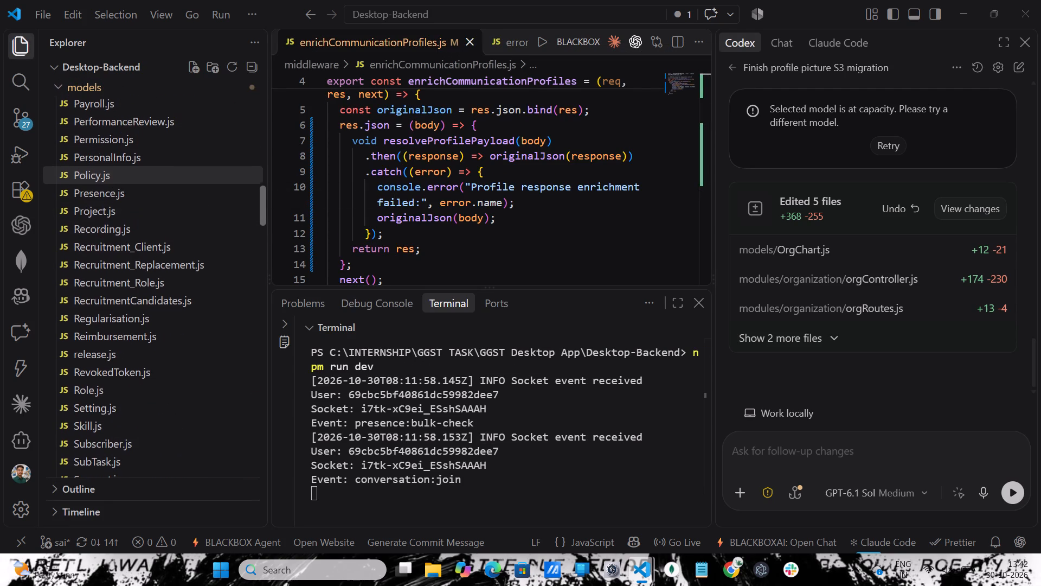
pyautogui.scroll(3, 118, 227)
pyautogui.click(170, 124)
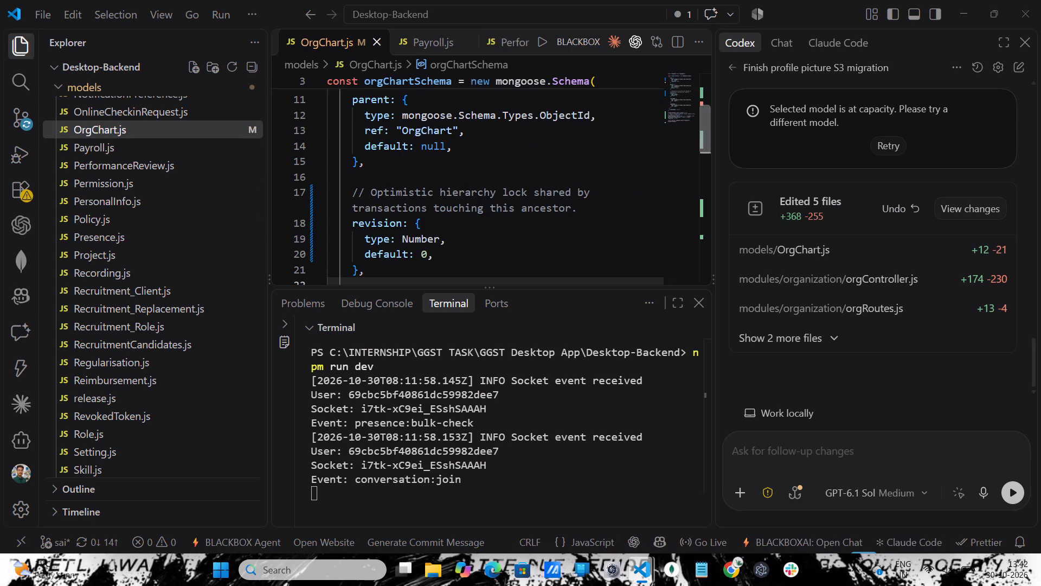
# Widen the code editor beside the Codex chat and examine the orgChartSchema fields and index definitions in OrgChart.js.
pyautogui.moveTo(712, 204); pyautogui.dragTo(815, 216)
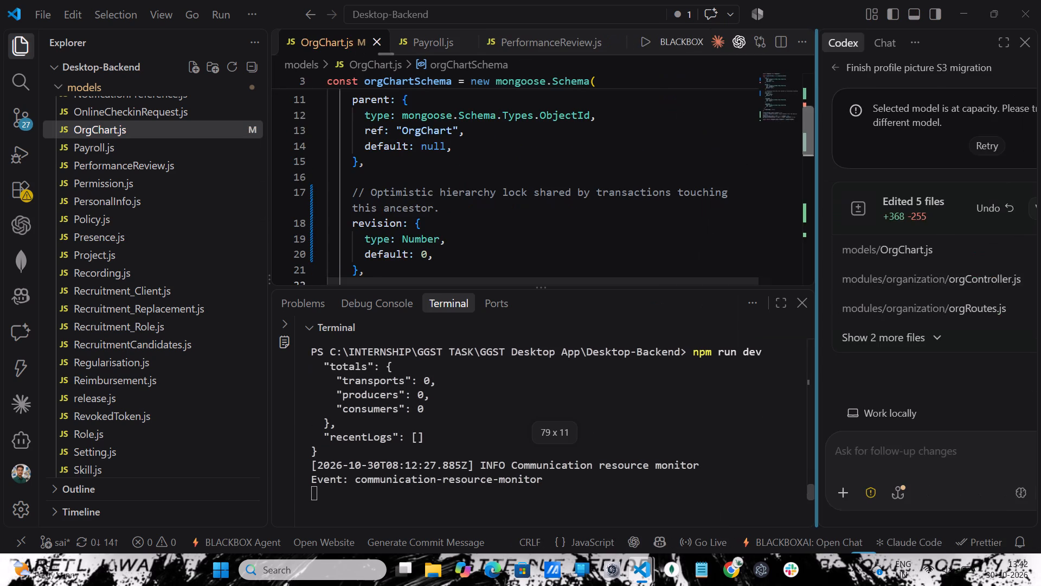
pyautogui.moveTo(815, 216); pyautogui.dragTo(885, 215)
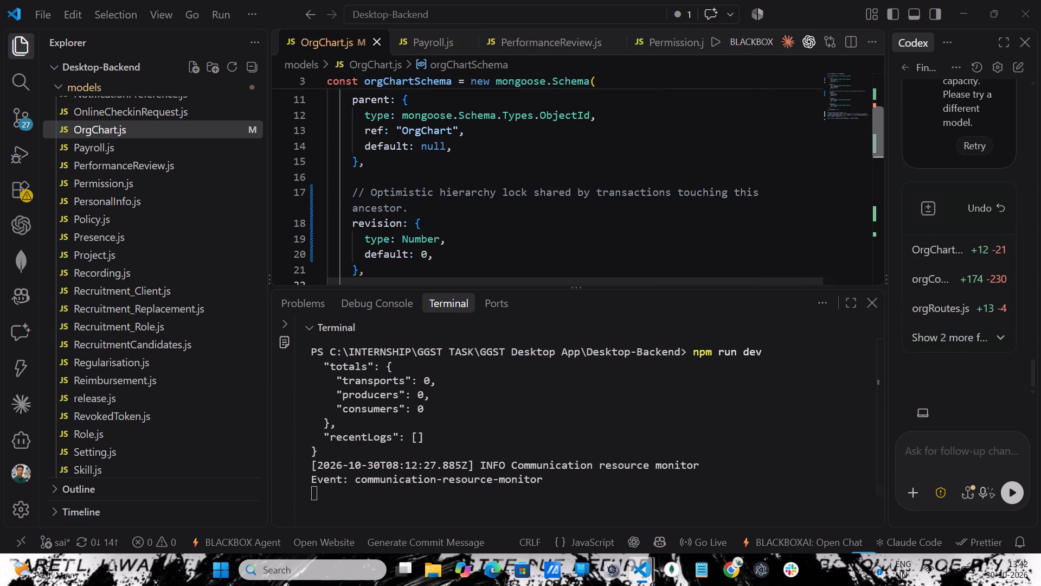
pyautogui.scroll(4, 464, 166)
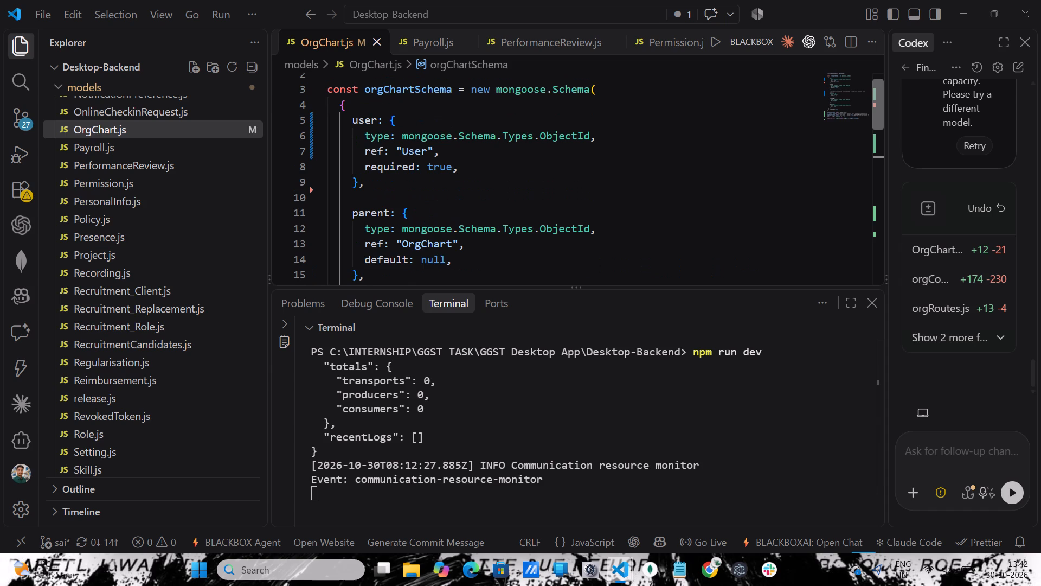
pyautogui.scroll(1, 464, 166)
pyautogui.scroll(-1, 464, 166)
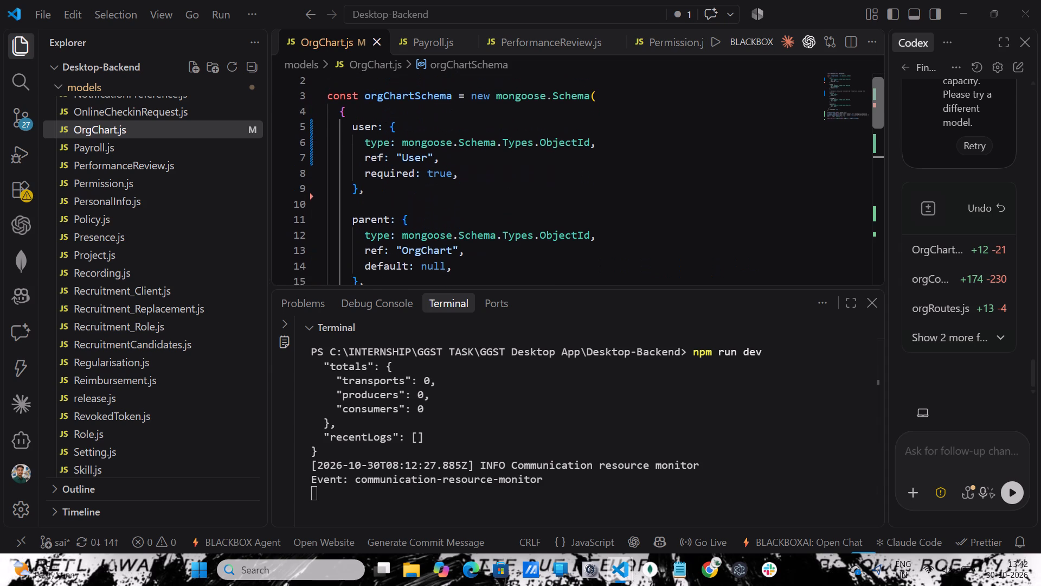
pyautogui.scroll(-7, 464, 166)
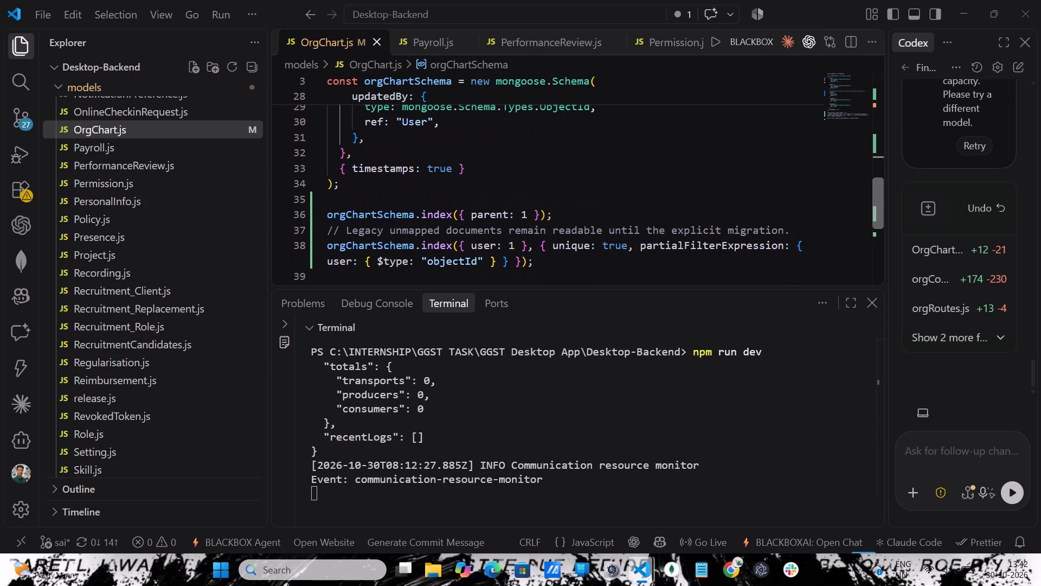
pyautogui.scroll(-1, 464, 166)
pyautogui.scroll(1, 464, 166)
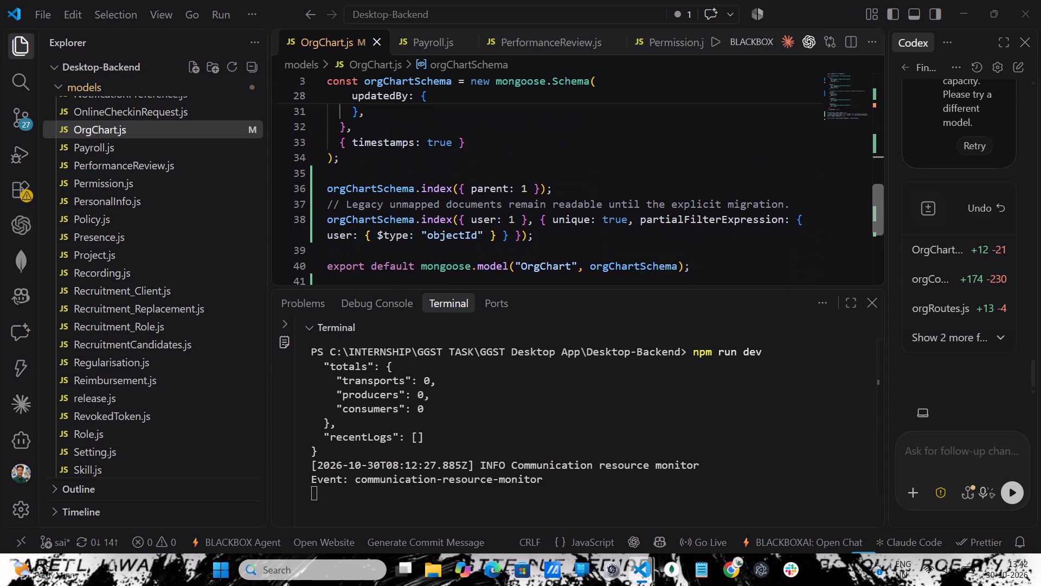
pyautogui.scroll(6, 464, 166)
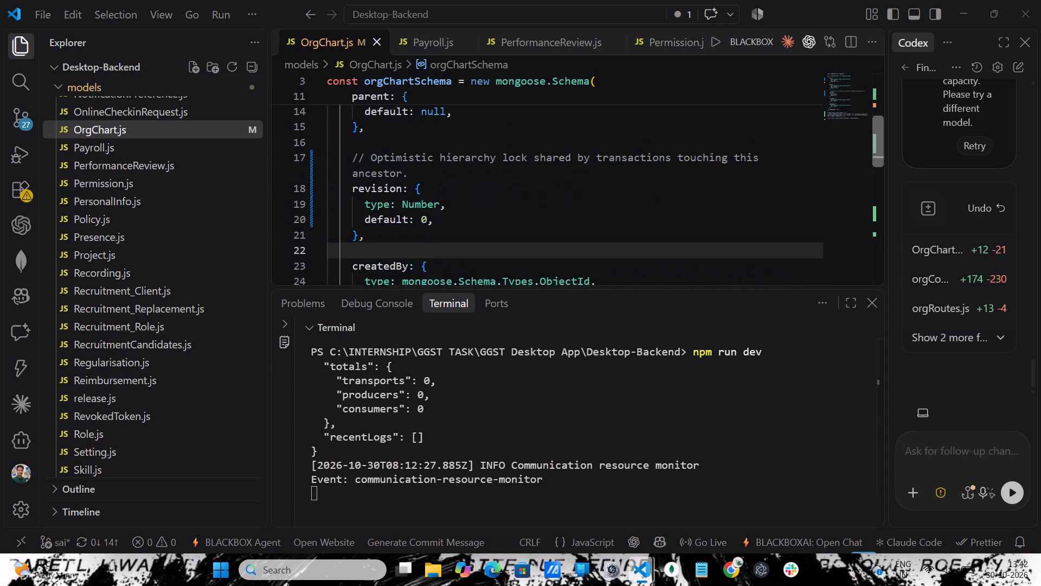
pyautogui.scroll(2, 464, 166)
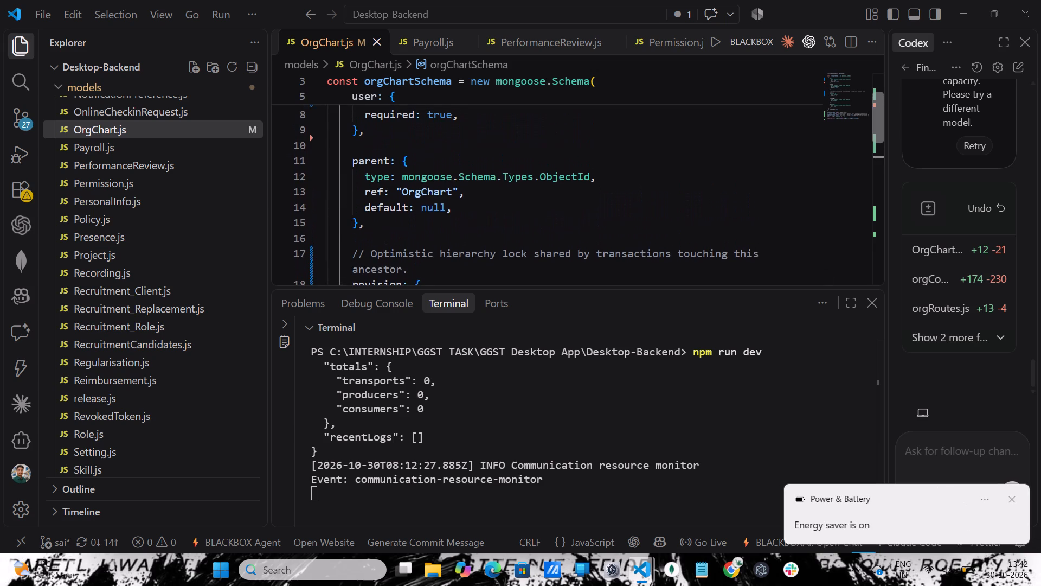
pyautogui.scroll(2, 464, 166)
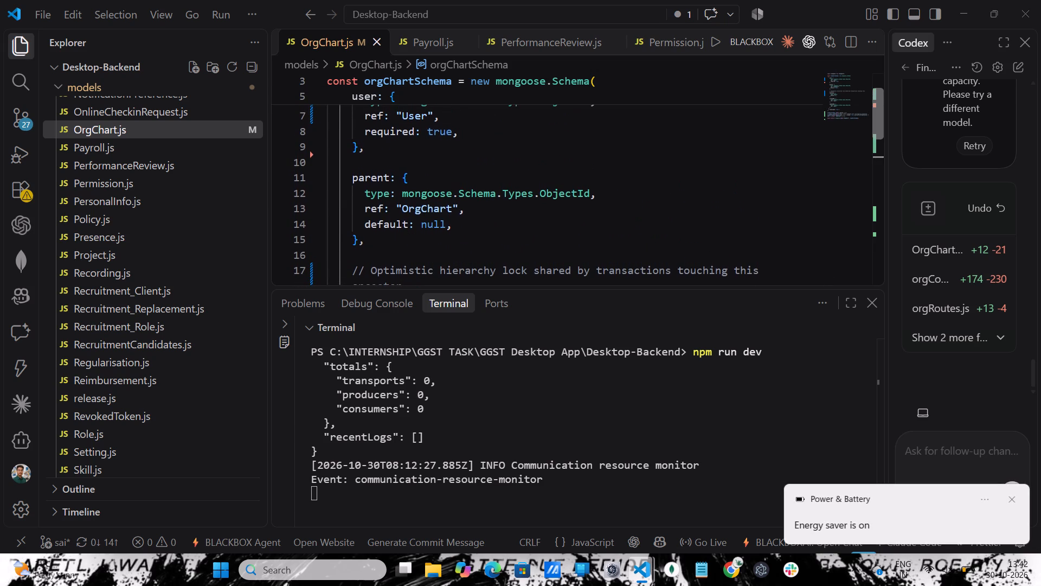
pyautogui.scroll(6, 464, 166)
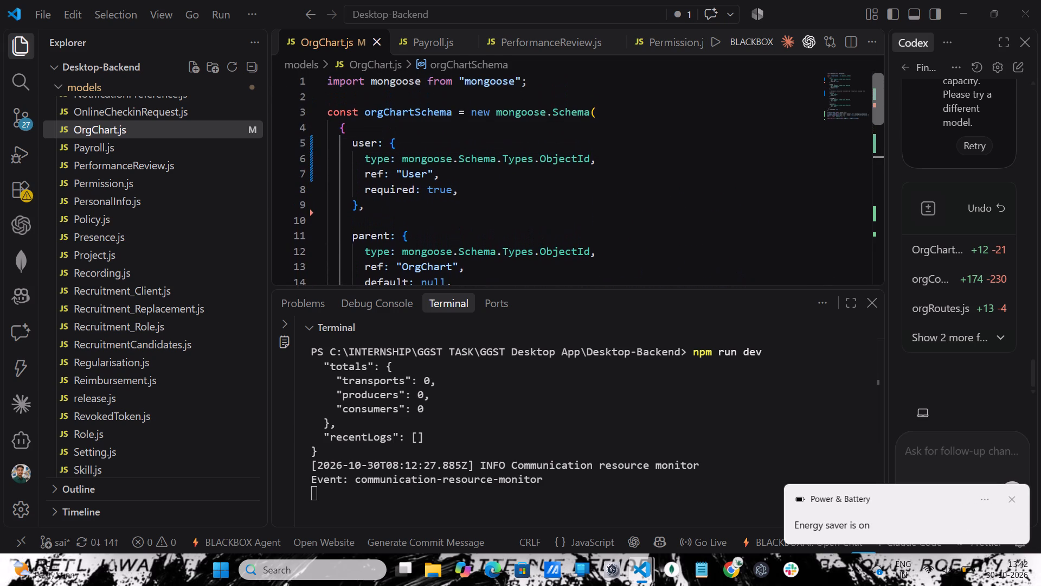
pyautogui.scroll(1, 464, 166)
pyautogui.scroll(-11, 464, 166)
pyautogui.scroll(3, 464, 166)
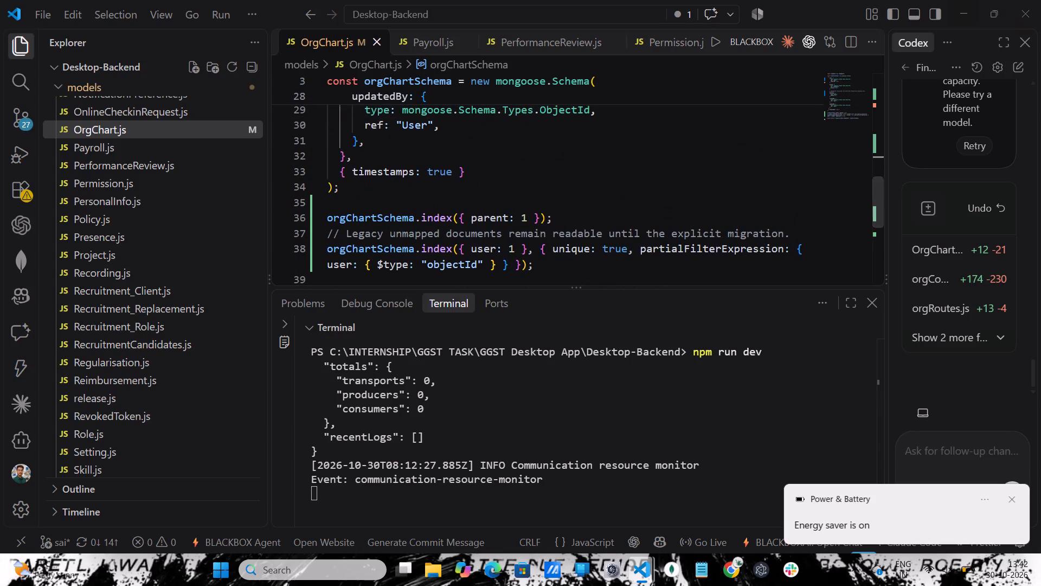
# Return to the GGST Innovations app and set the new position's designation to CEO and department to Management.
pyautogui.click(961, 15)
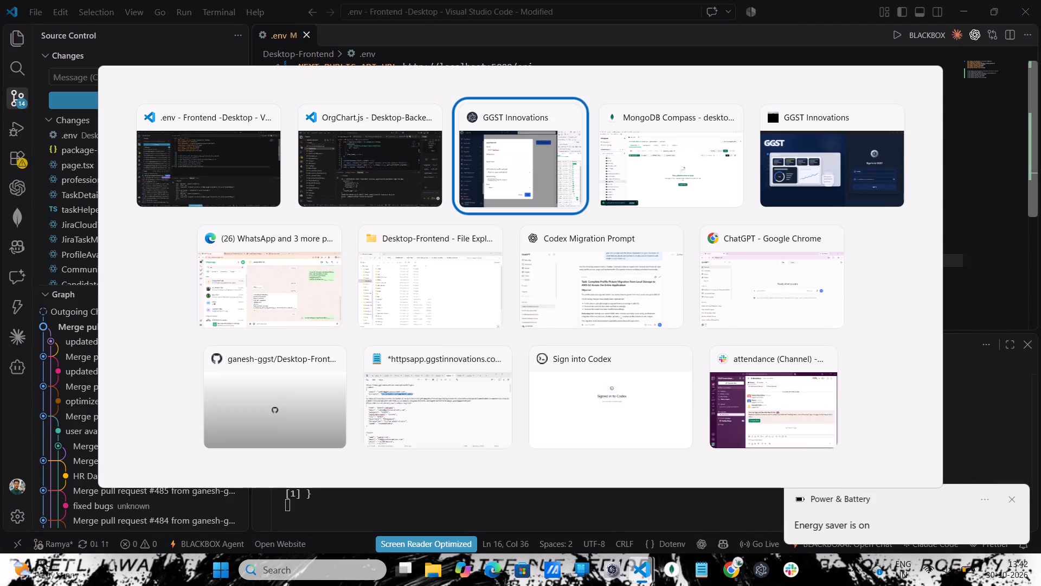
pyautogui.click(436, 188)
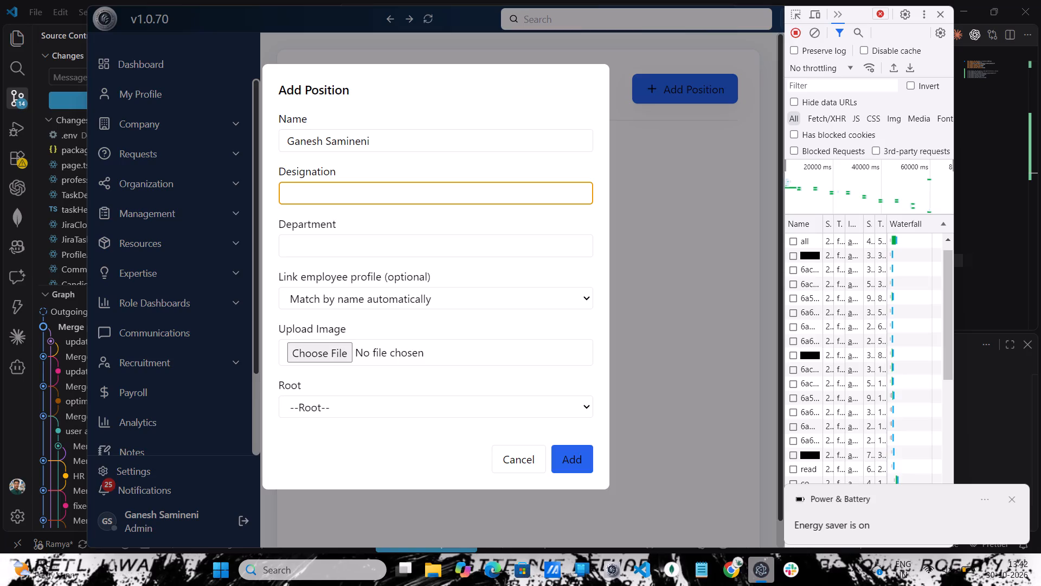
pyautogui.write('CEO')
pyautogui.click(407, 245)
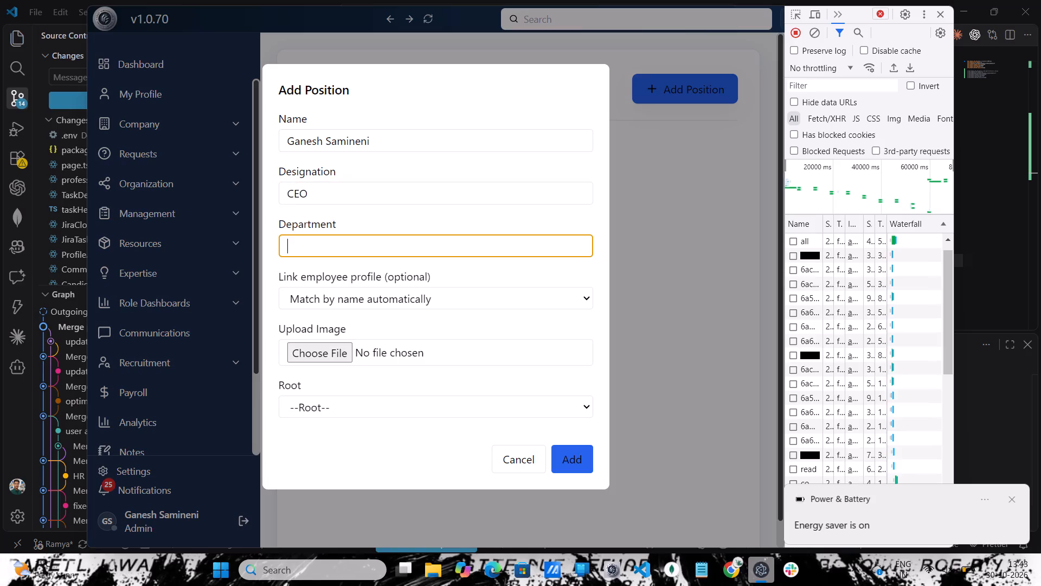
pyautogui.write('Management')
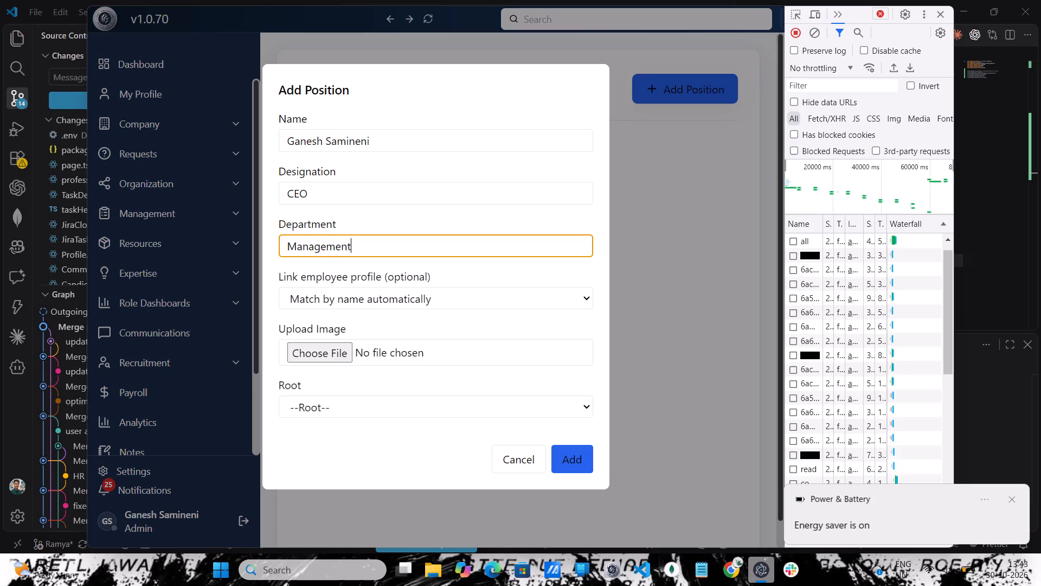
# Look through the employee profiles and link the position to the admin's own System Administrator profile.
pyautogui.click(407, 298)
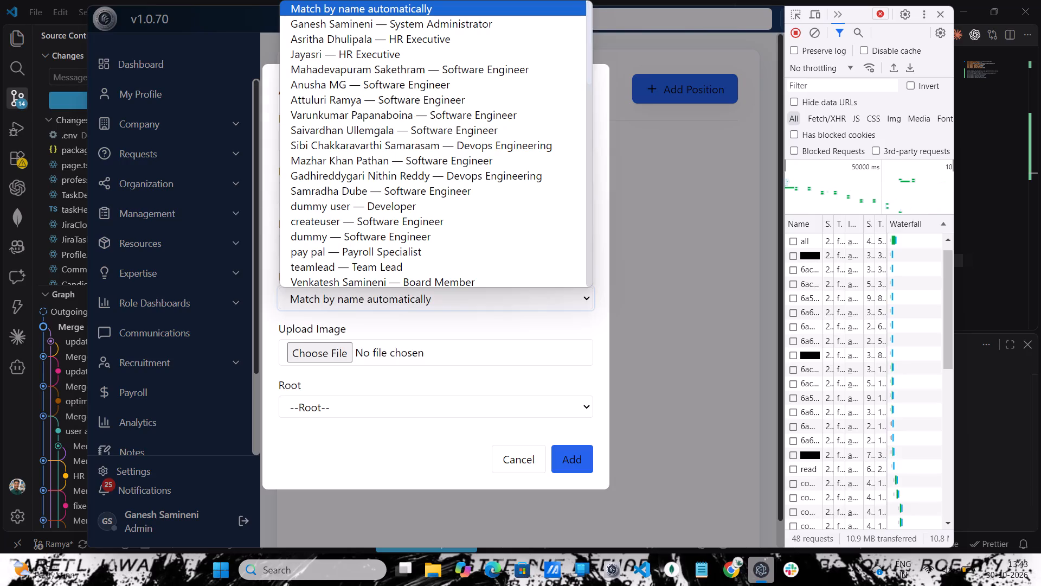
pyautogui.click(407, 298)
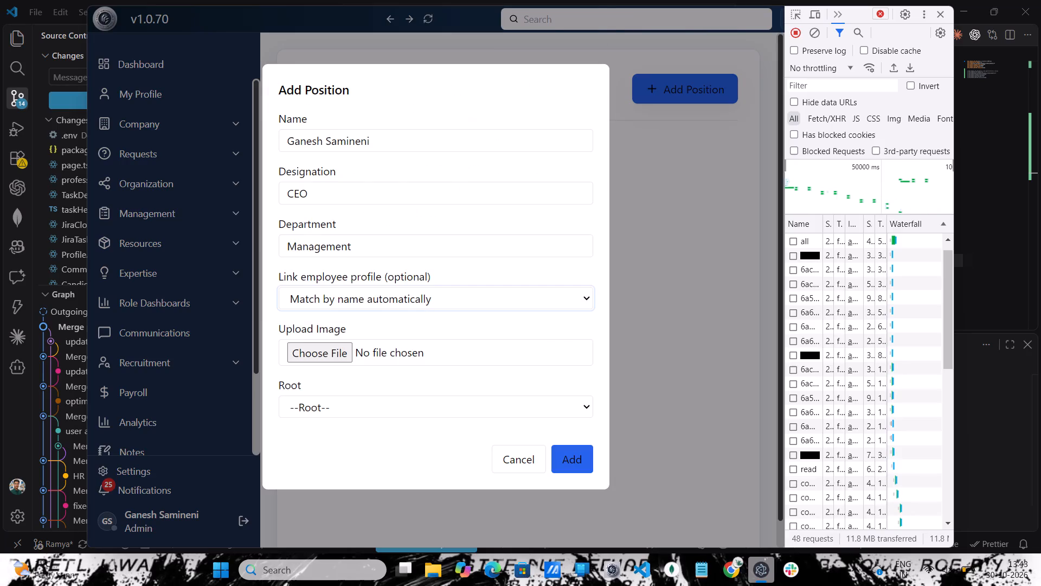
pyautogui.click(407, 298)
pyautogui.scroll(-4, 426, 246)
pyautogui.scroll(7, 426, 246)
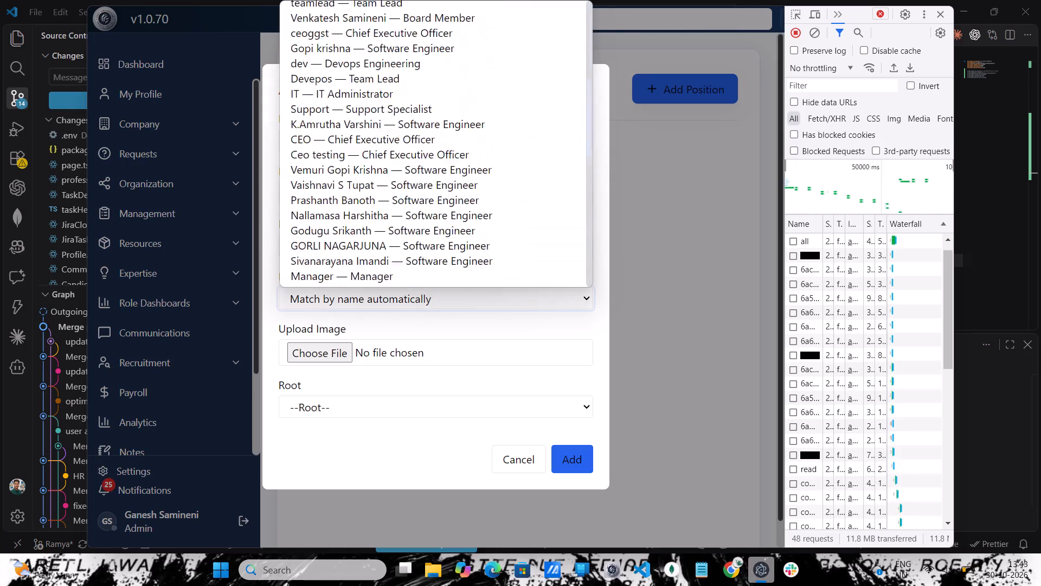
pyautogui.click(444, 24)
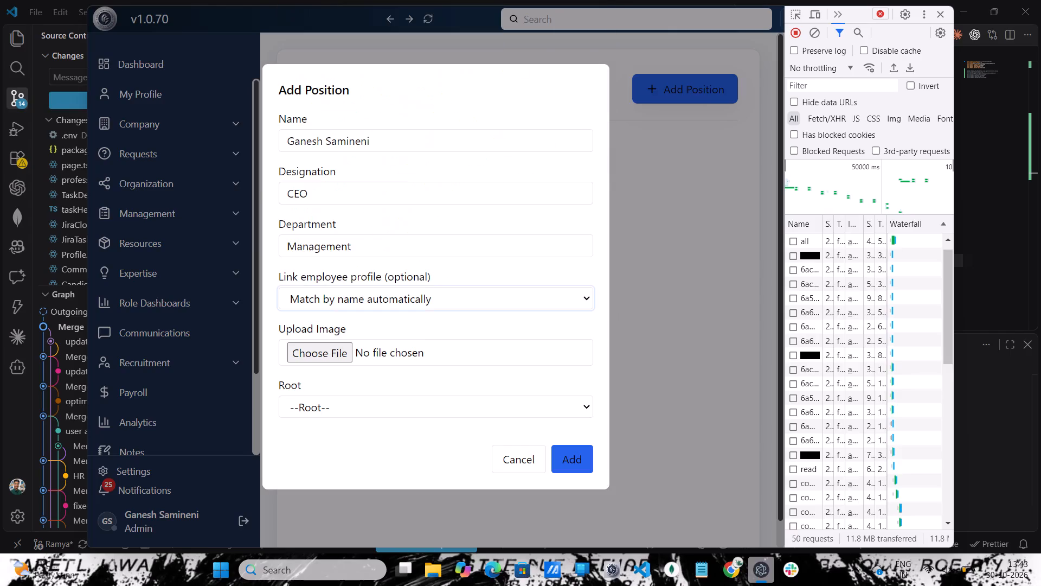
pyautogui.scroll(-1, 415, 180)
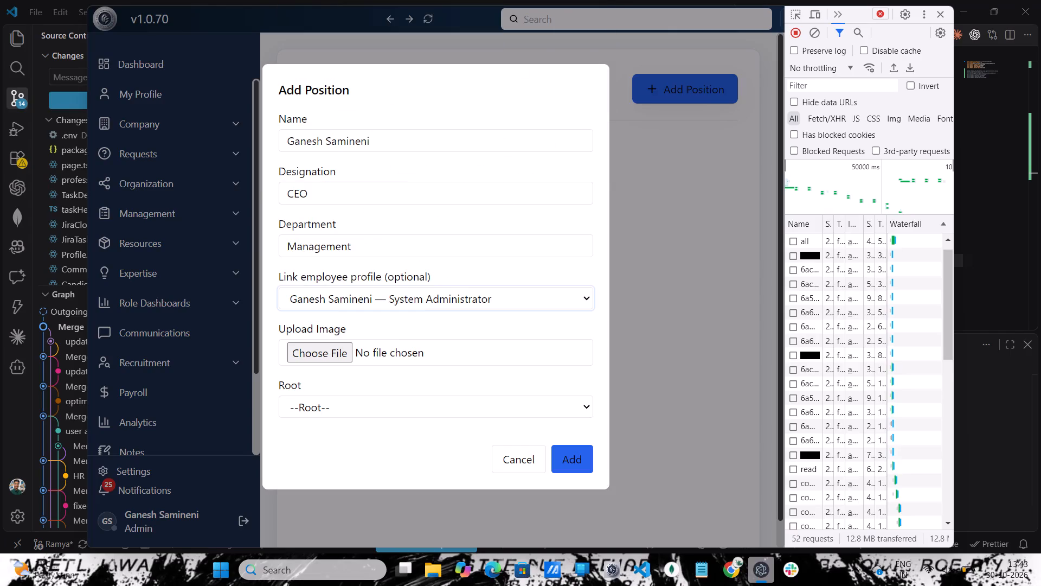
pyautogui.click(415, 300)
pyautogui.scroll(-1, 435, 247)
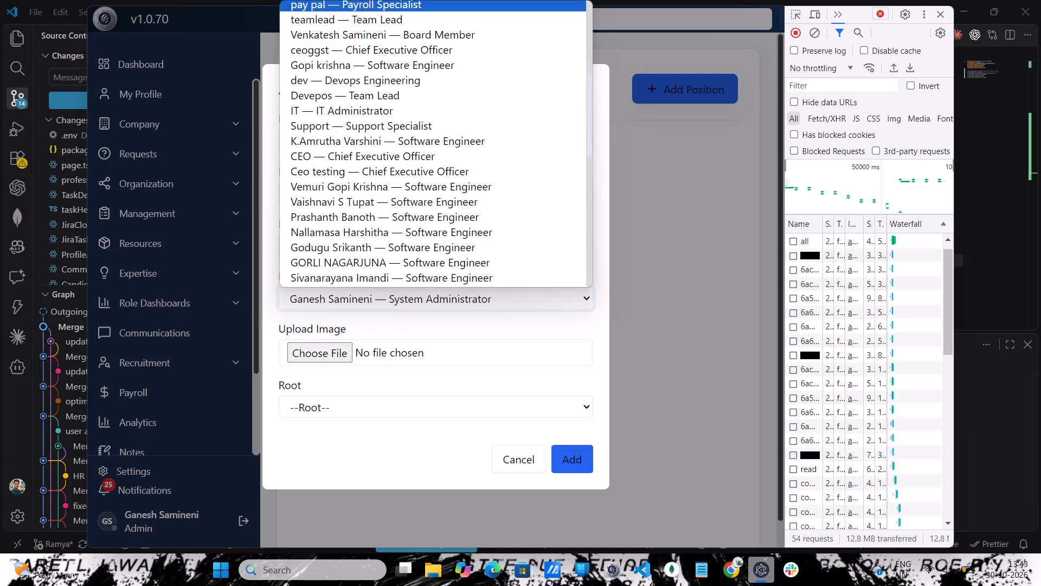
pyautogui.scroll(-5, 435, 247)
pyautogui.scroll(5, 435, 247)
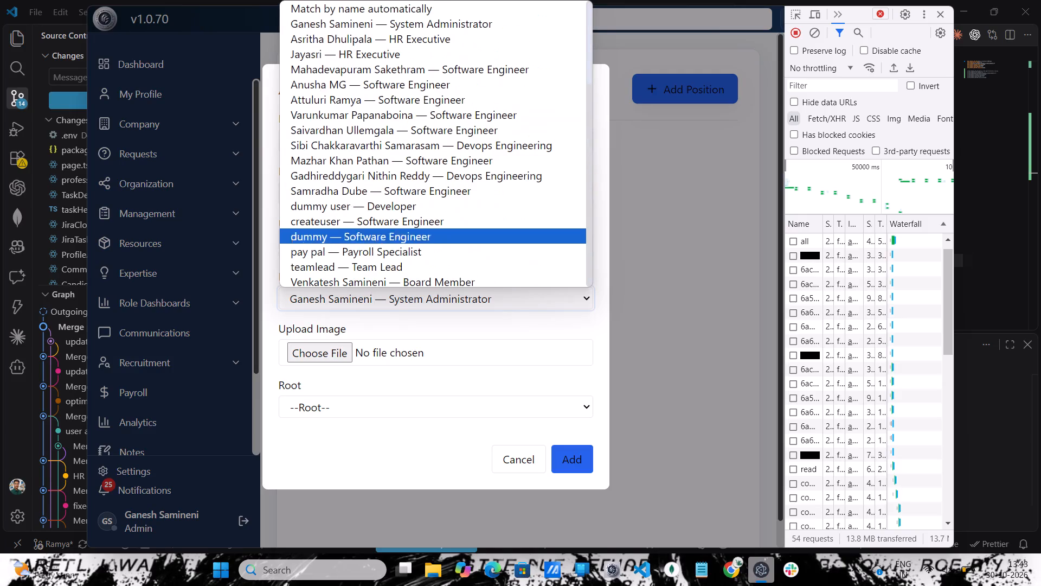
pyautogui.click(452, 21)
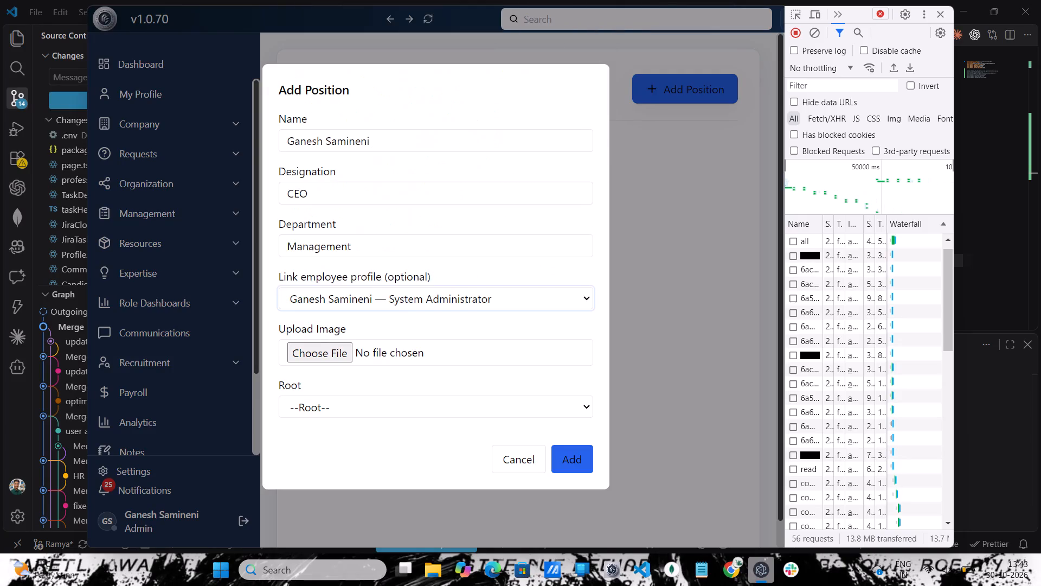
# Keep --Root-- as the position's root setting and add the position to the organizational chart.
pyautogui.click(479, 405)
pyautogui.click(479, 405)
pyautogui.click(563, 457)
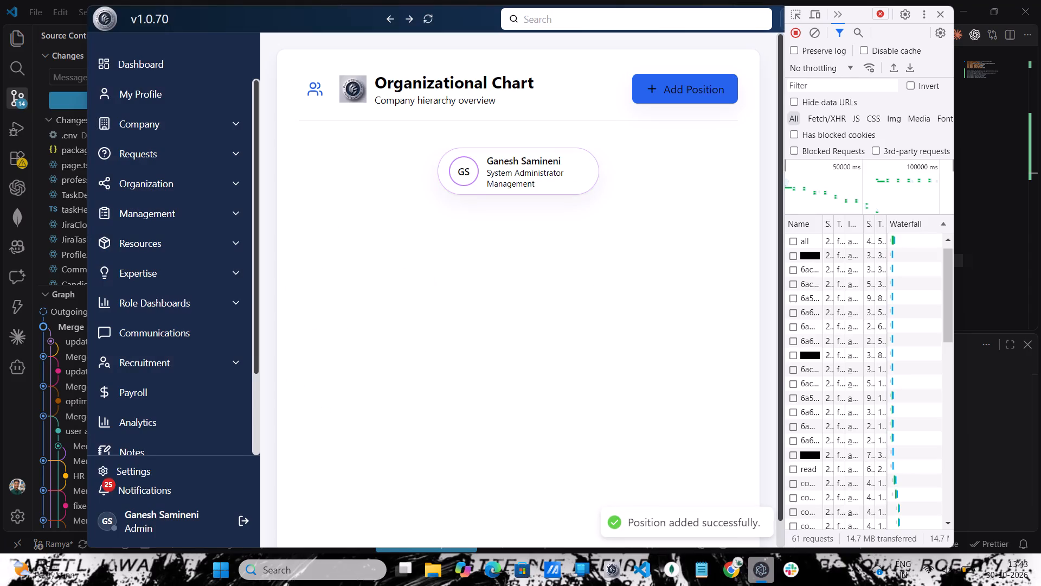
# Start a new position with the employee's name, designation Employee and department Engineering.
pyautogui.click(674, 95)
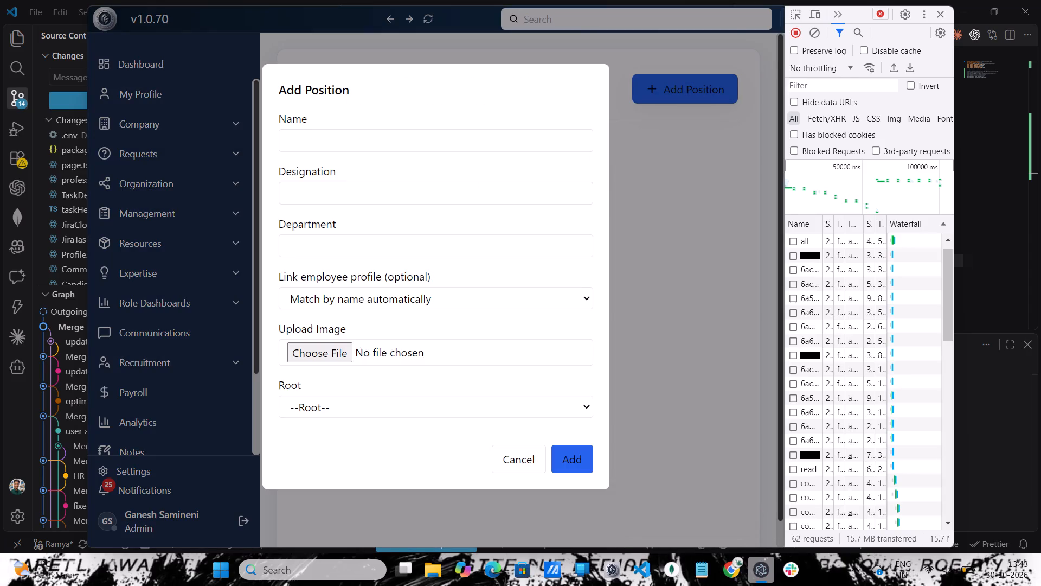
pyautogui.click(457, 146)
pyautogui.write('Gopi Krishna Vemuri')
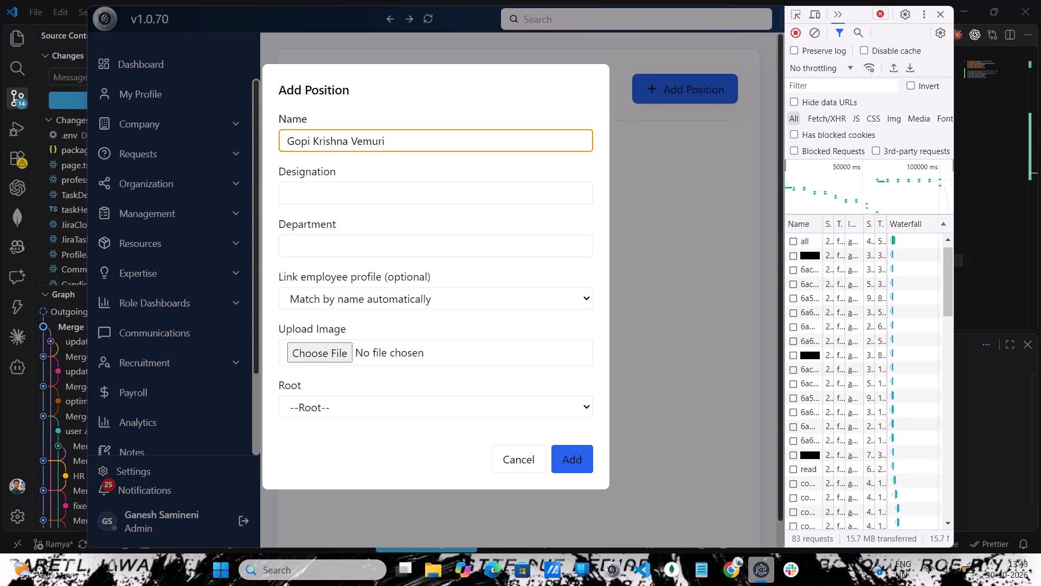
pyautogui.click(450, 191)
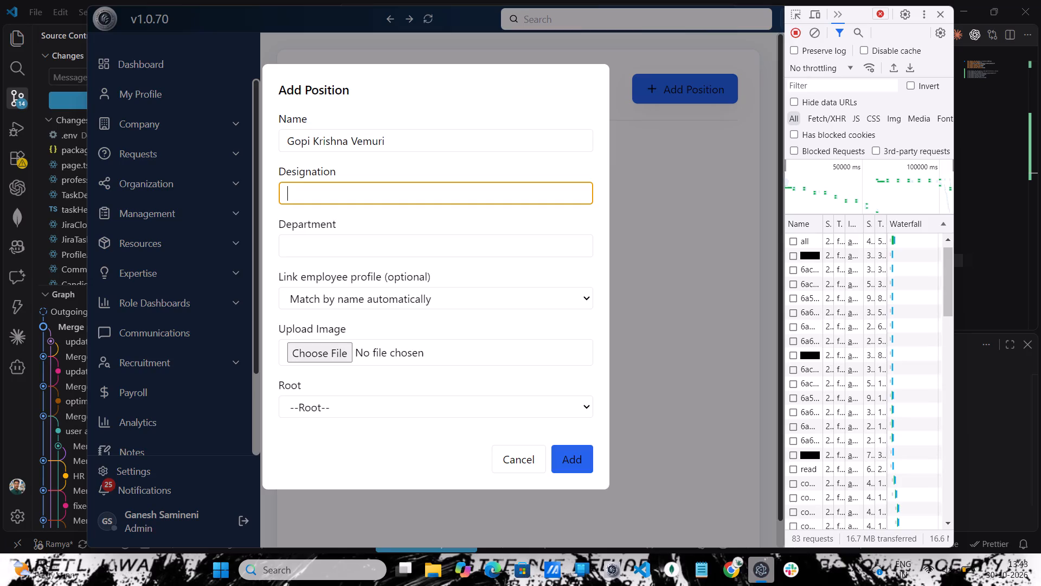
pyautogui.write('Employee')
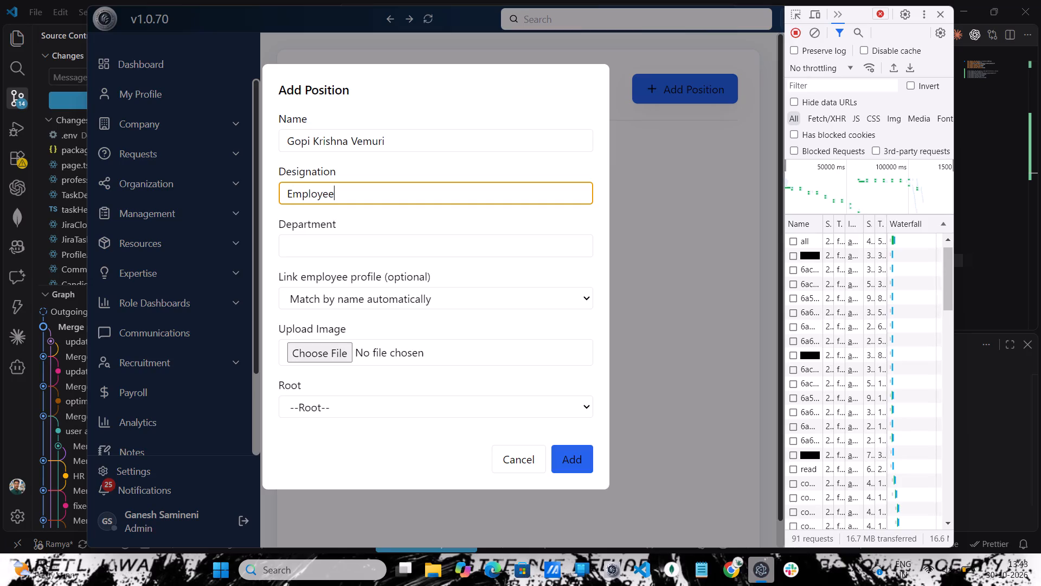
pyautogui.click(440, 239)
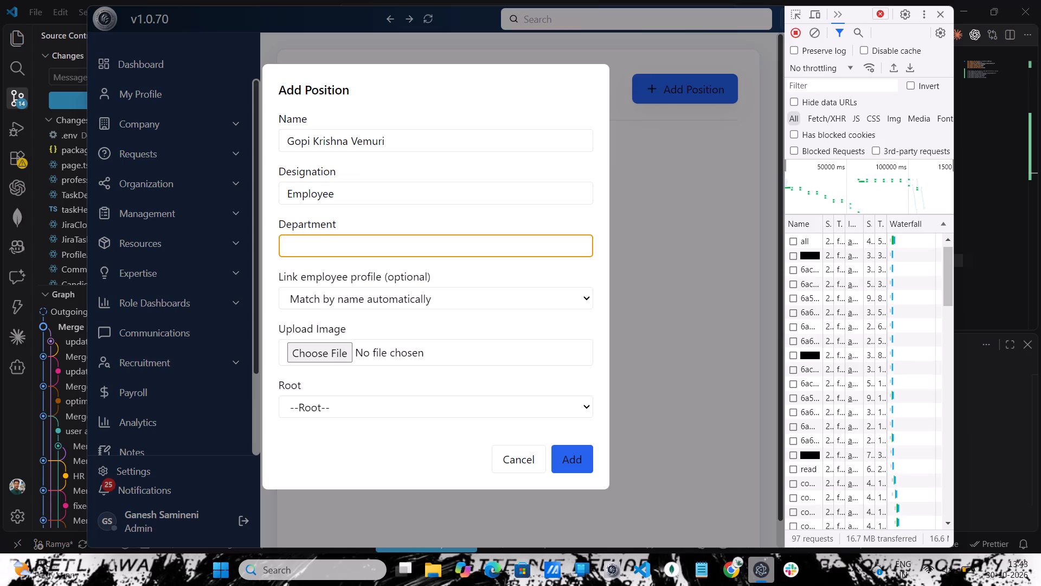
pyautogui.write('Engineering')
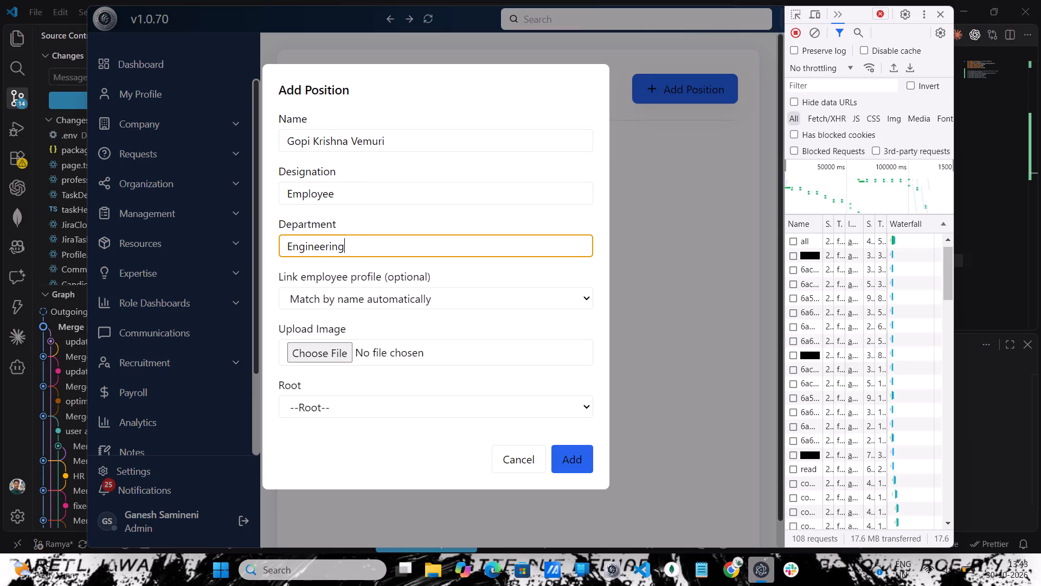
# Find the same employee's Software Engineer profile, listed surname first, and link it to the new position.
pyautogui.click(428, 309)
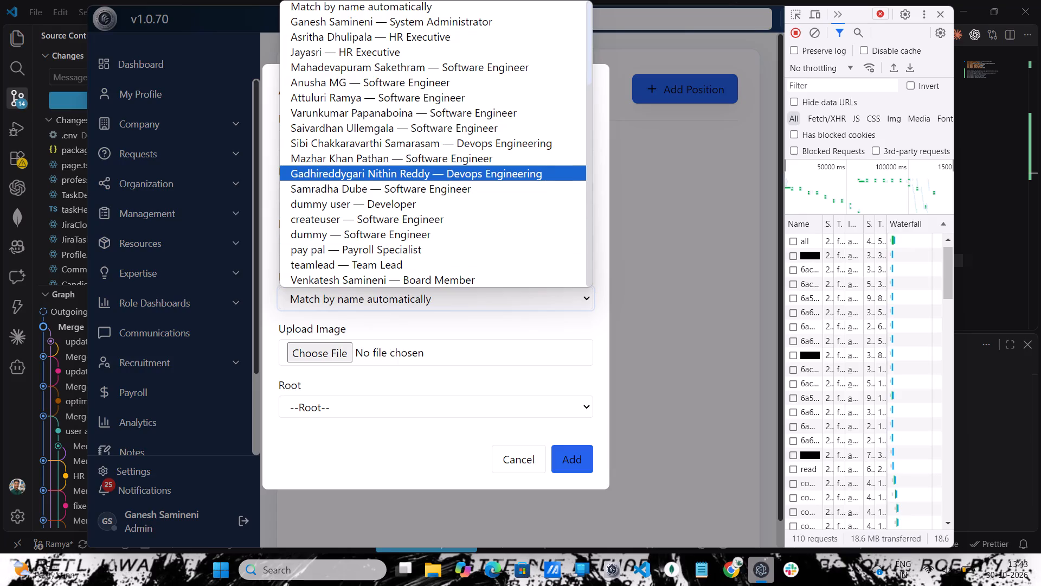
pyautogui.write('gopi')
pyautogui.scroll(-1, 434, 171)
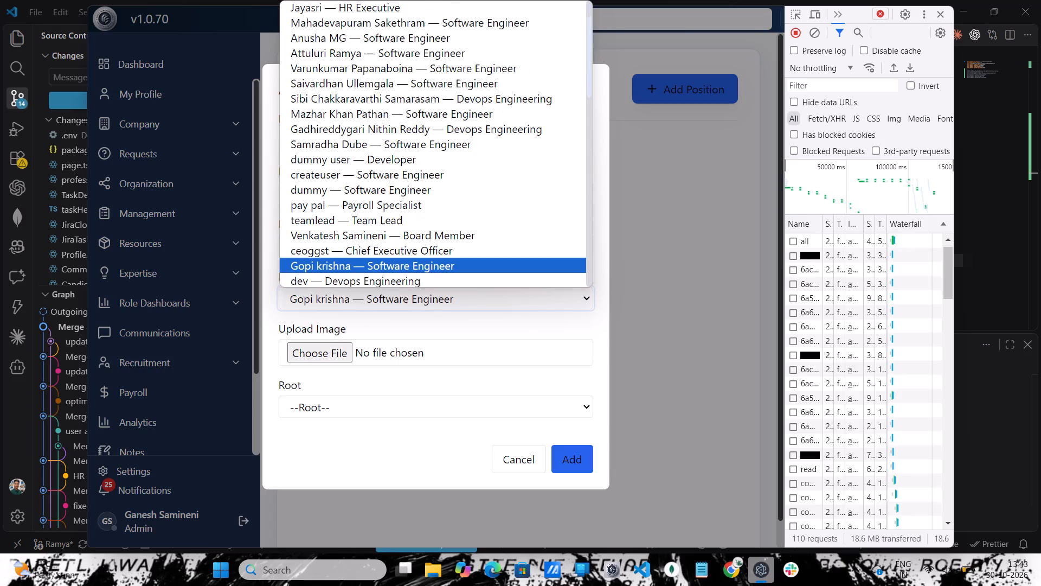
pyautogui.scroll(-1, 434, 171)
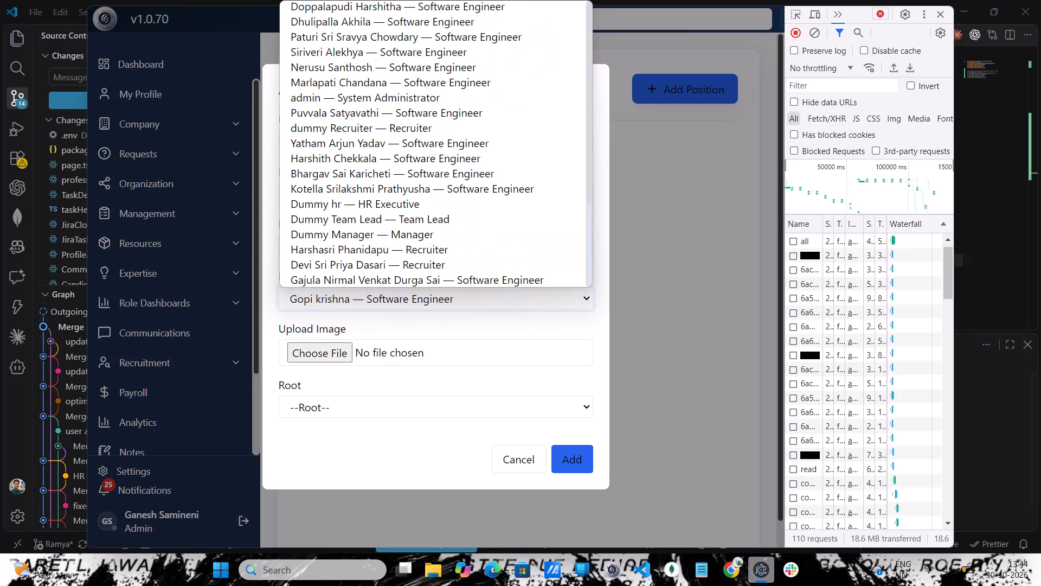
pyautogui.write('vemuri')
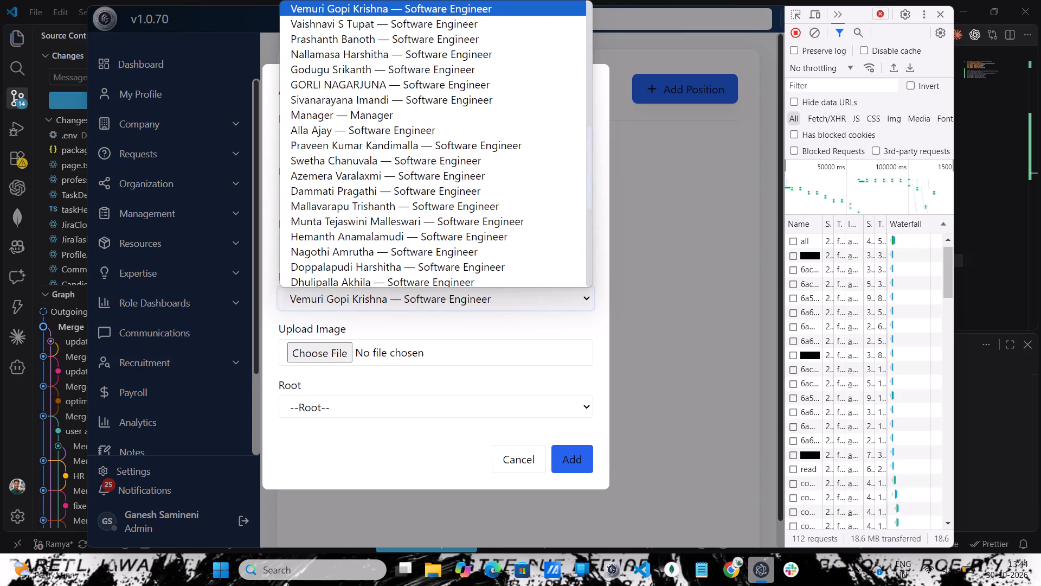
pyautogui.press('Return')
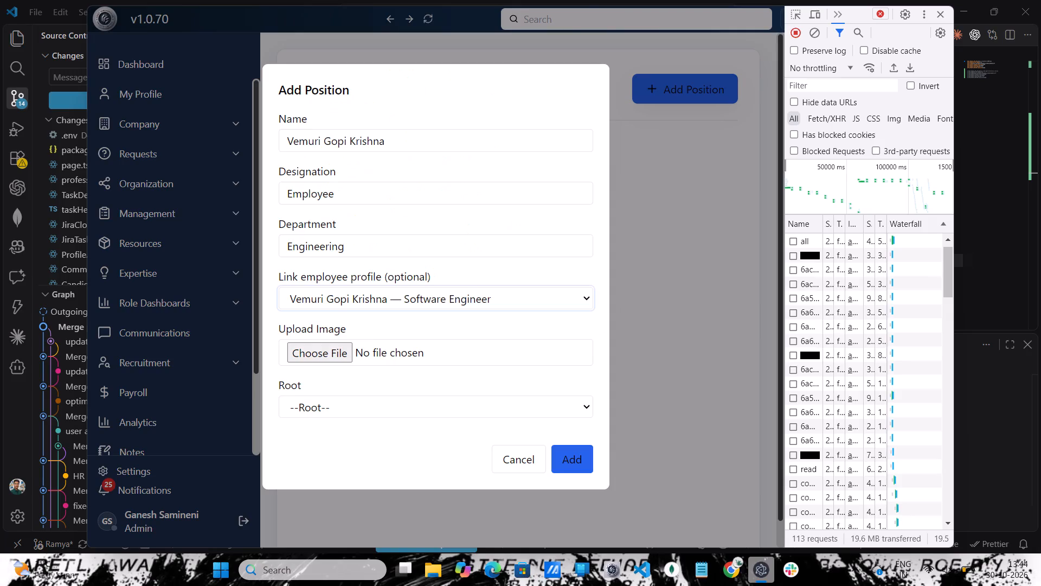
# Set the System Administrator position as the root and add the employee position to the organizational chart.
pyautogui.click(382, 404)
pyautogui.click(374, 444)
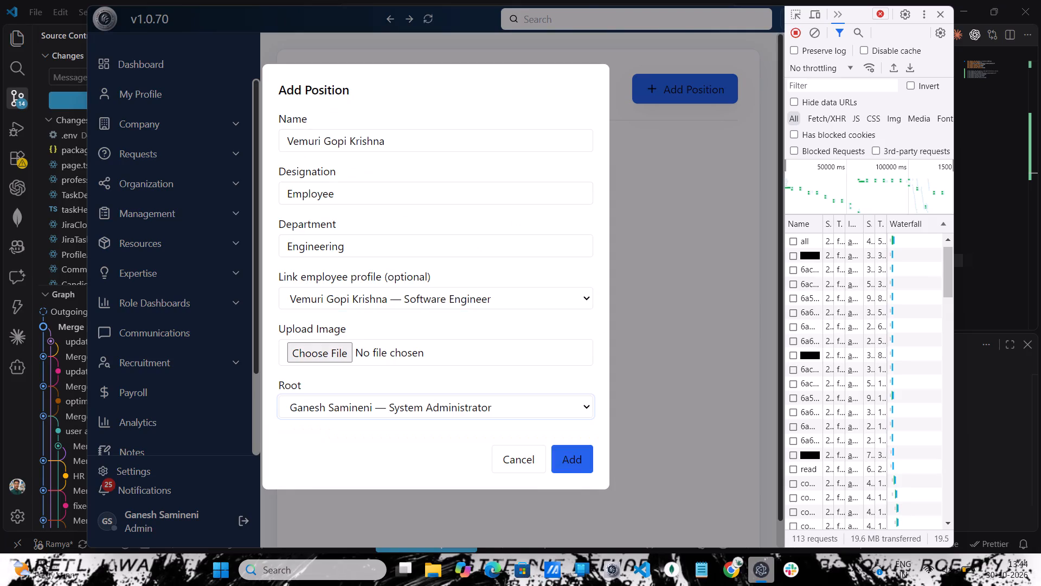
pyautogui.click(567, 467)
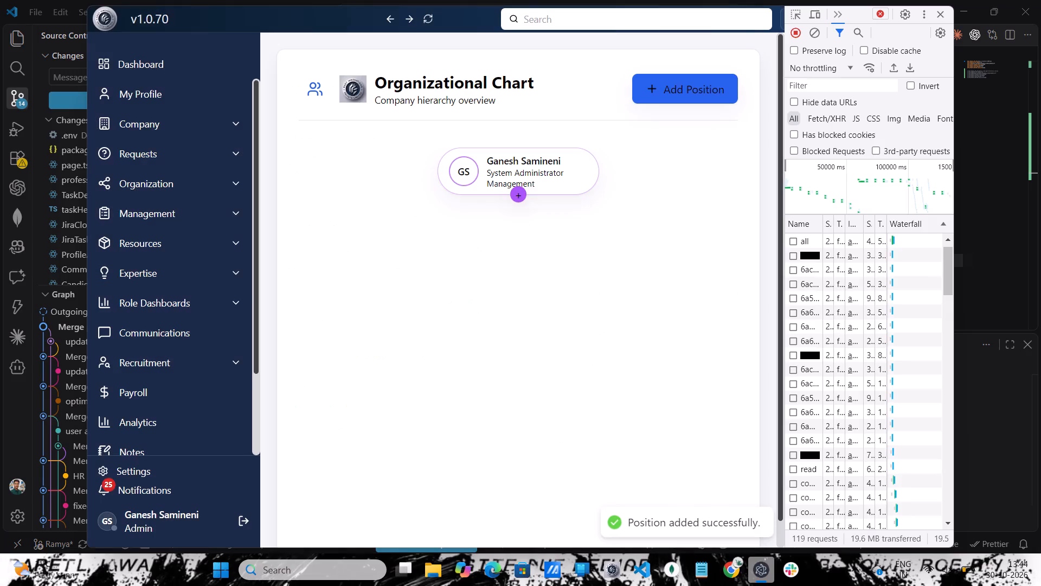
# Expand the System Administrator node in the chart to view the positions beneath it.
pyautogui.click(518, 189)
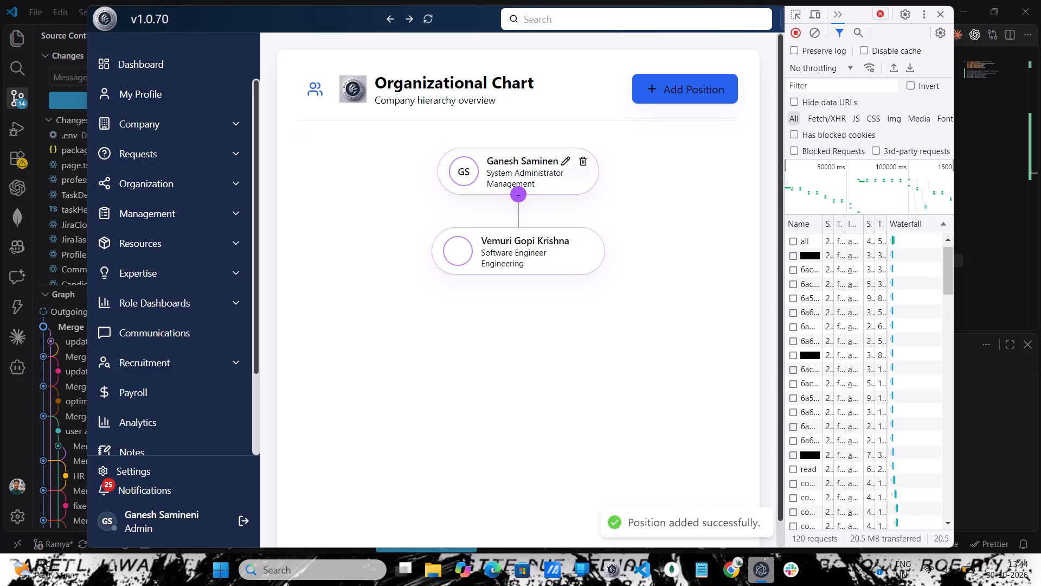
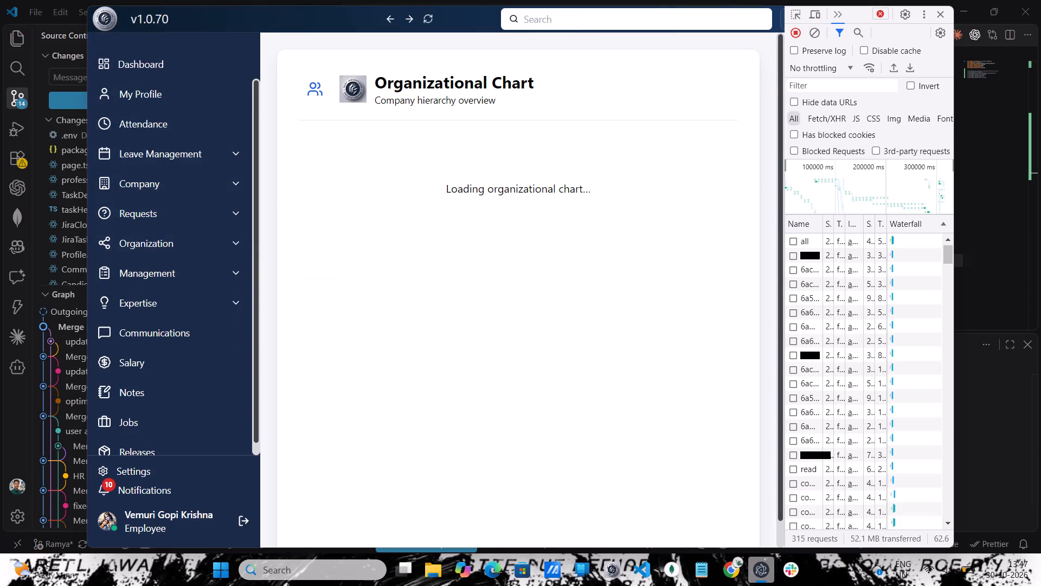
# Toggle the System Administrator node in the organizational chart to check the position beneath it.
pyautogui.click(517, 193)
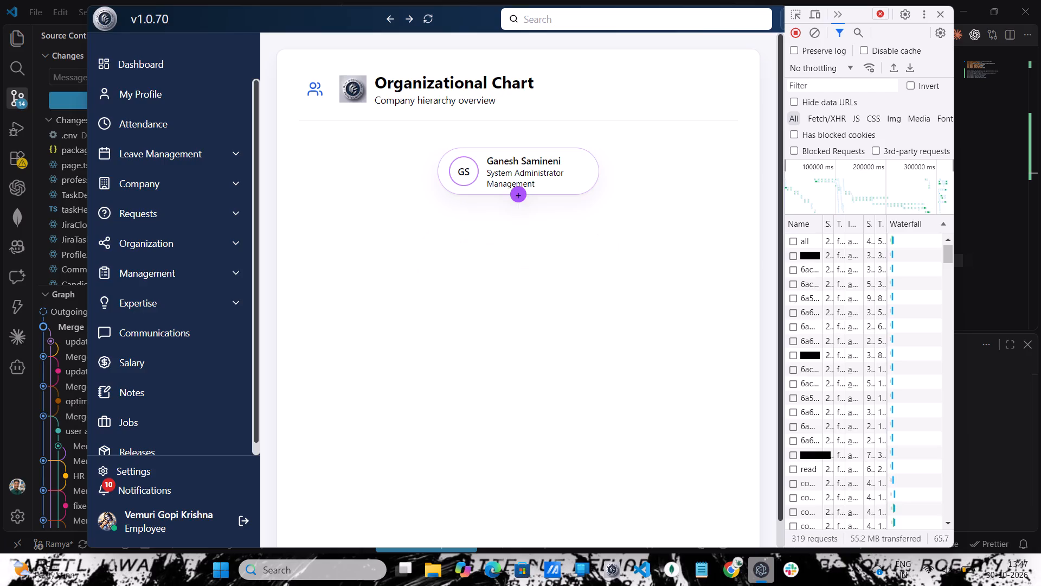
pyautogui.click(519, 193)
pyautogui.click(168, 94)
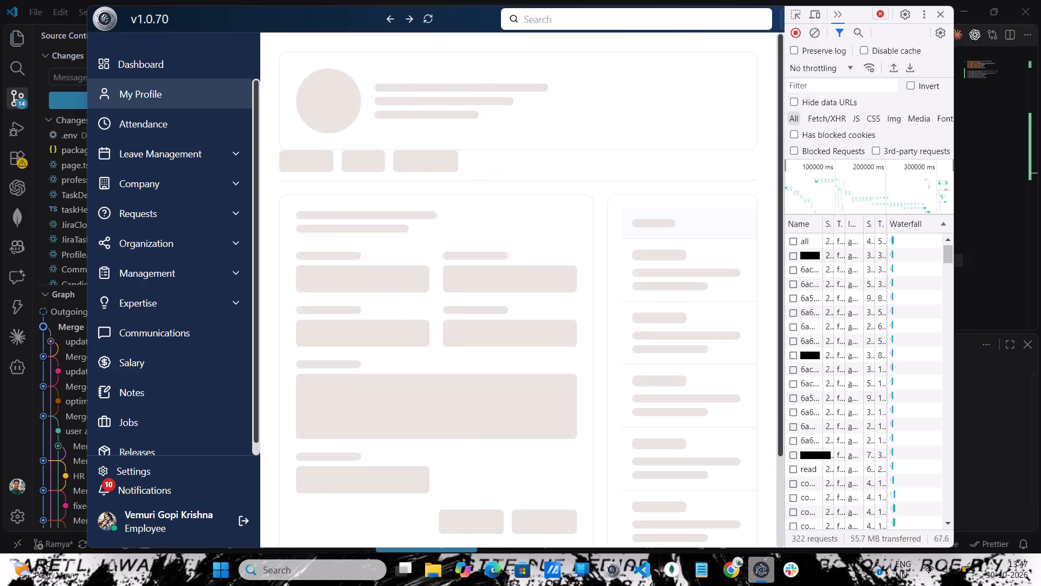
pyautogui.click(312, 87)
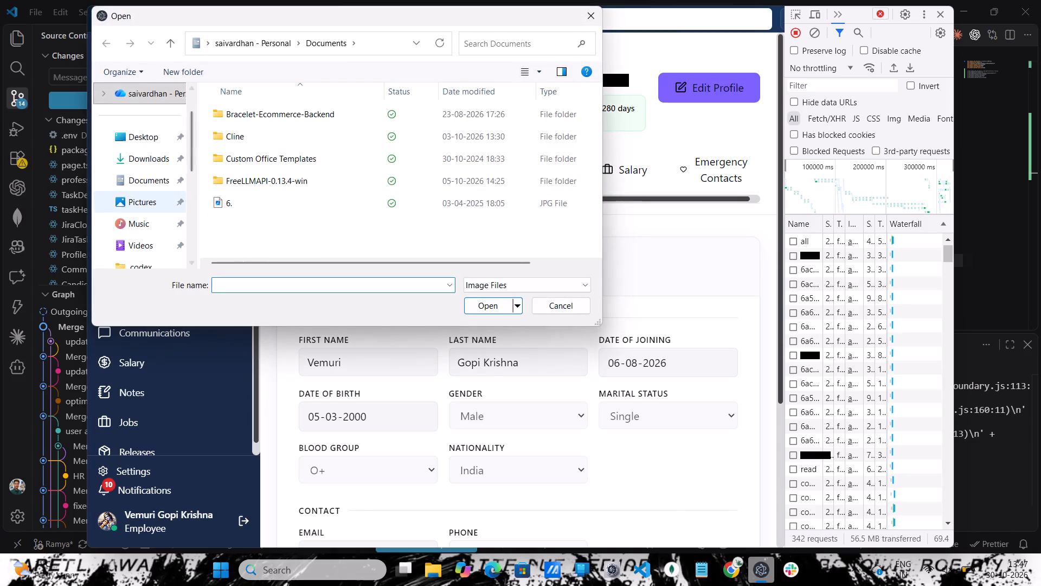
pyautogui.scroll(3, 155, 194)
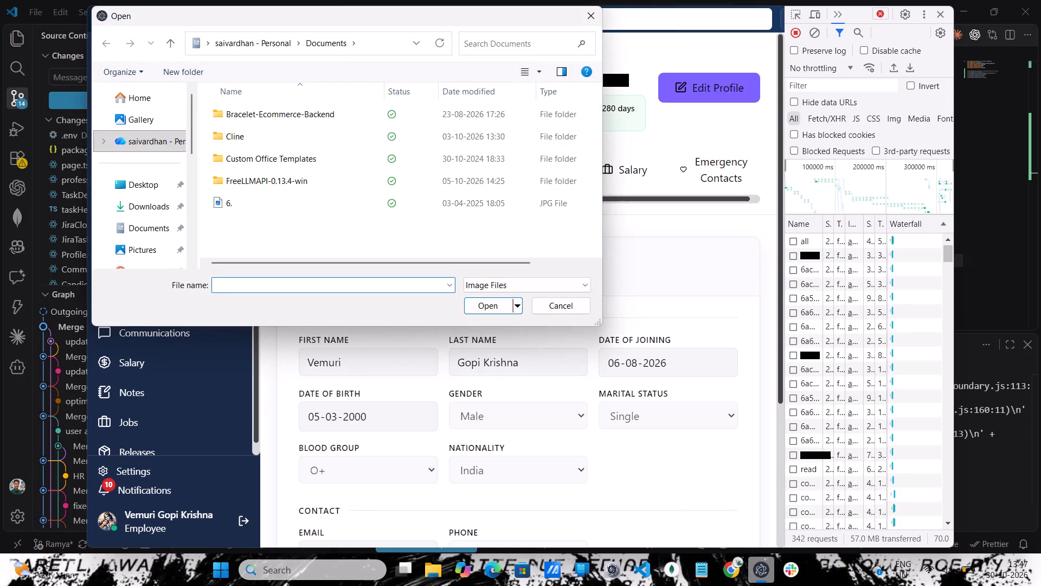
pyautogui.click(146, 126)
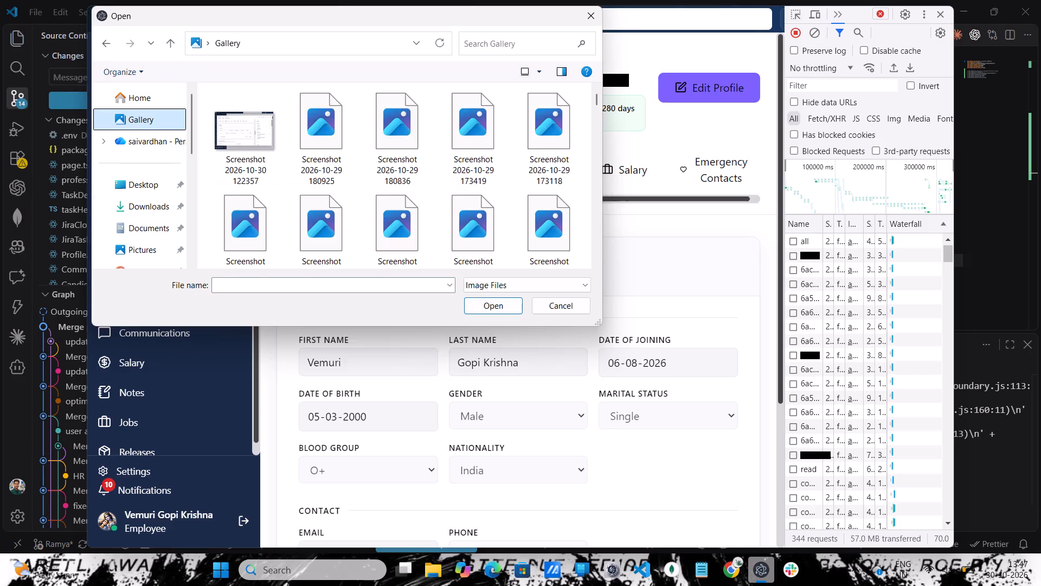
pyautogui.scroll(-3, 319, 227)
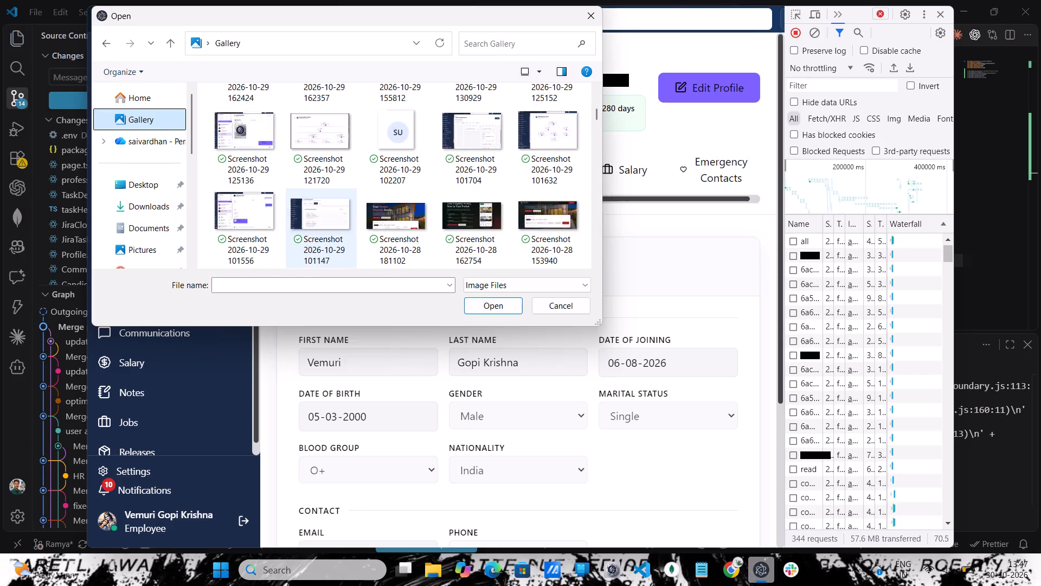
pyautogui.scroll(-11, 319, 227)
pyautogui.scroll(1, 319, 227)
pyautogui.scroll(-2, 319, 227)
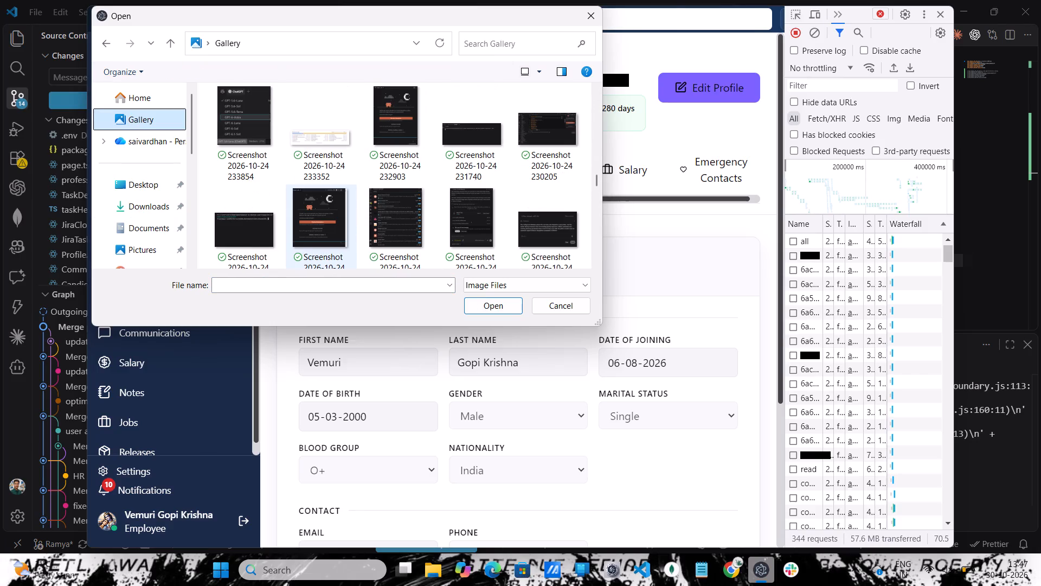
pyautogui.scroll(-7, 319, 227)
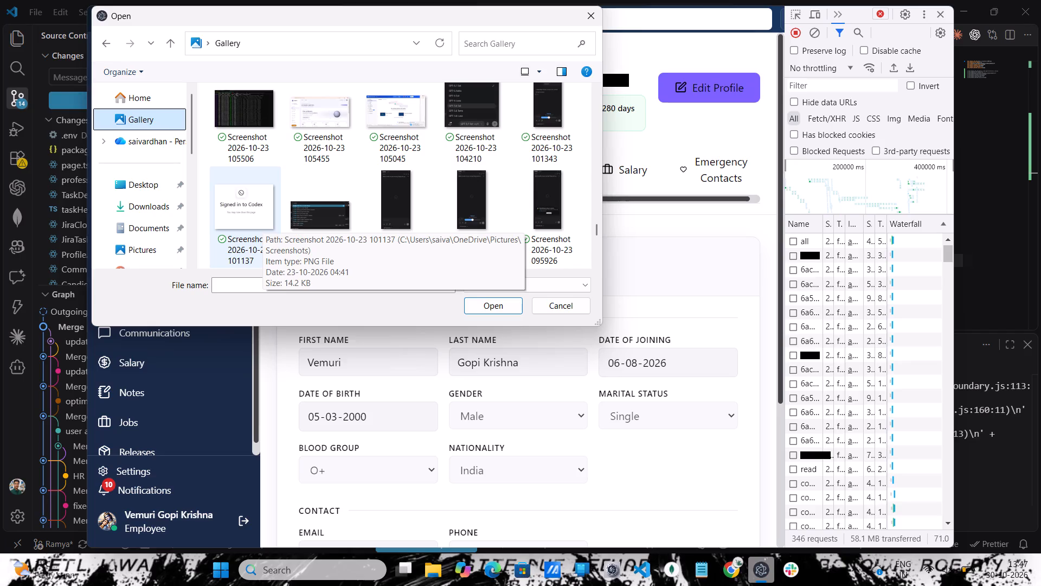
pyautogui.click(256, 222)
pyautogui.click(484, 302)
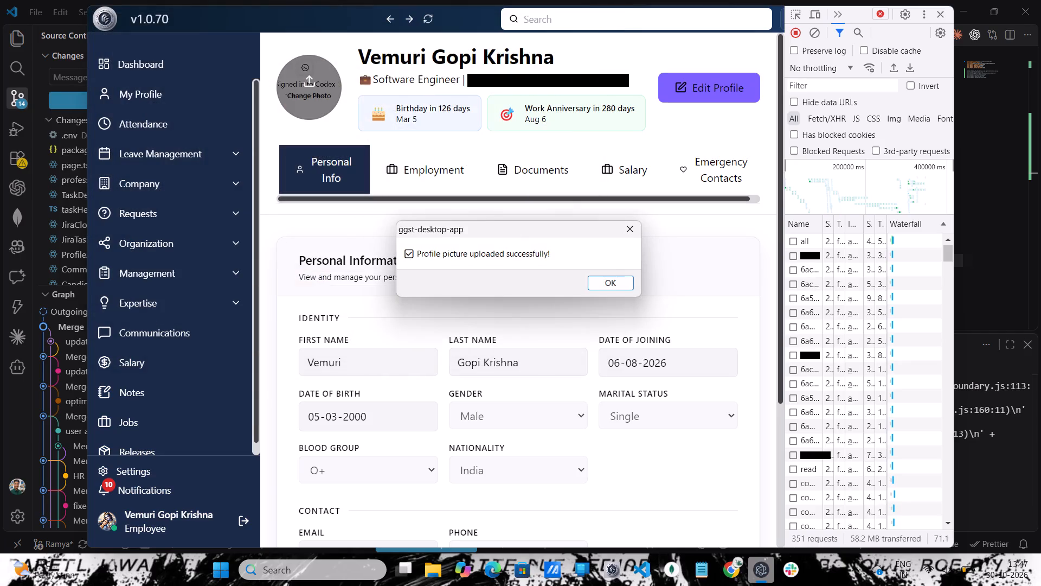
pyautogui.click(597, 285)
# Reopen the organizational chart, without the developer tools, and expand the System Administrator node to check the employee's photo.
pyautogui.click(153, 241)
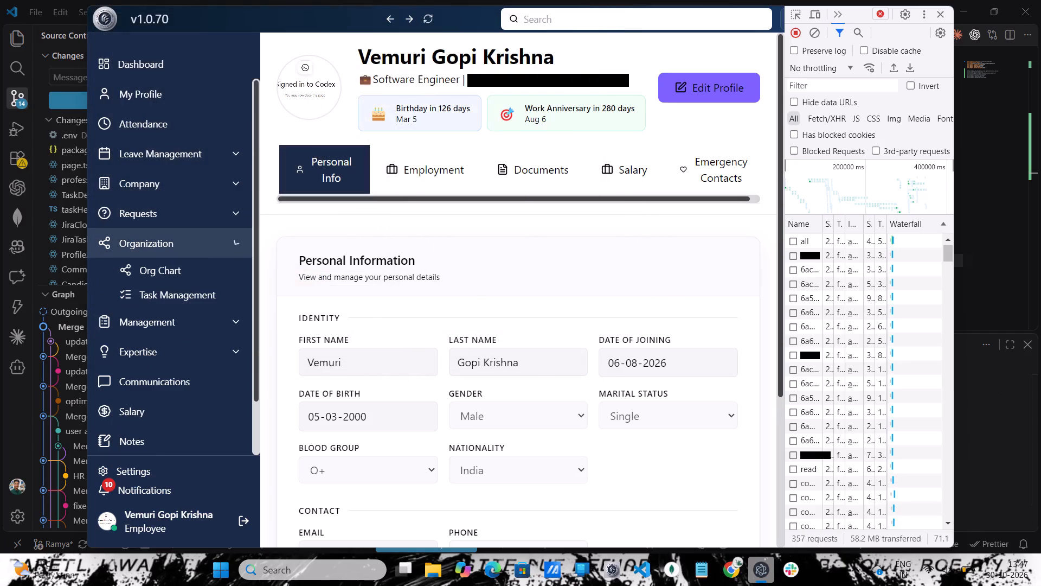
pyautogui.click(159, 271)
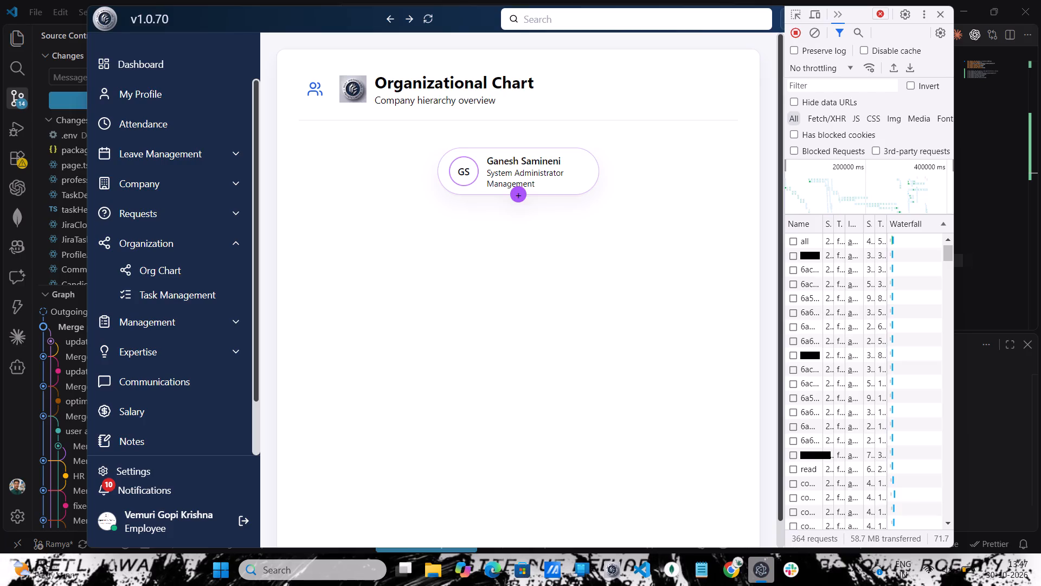
pyautogui.click(517, 193)
pyautogui.scroll(1, 143, 369)
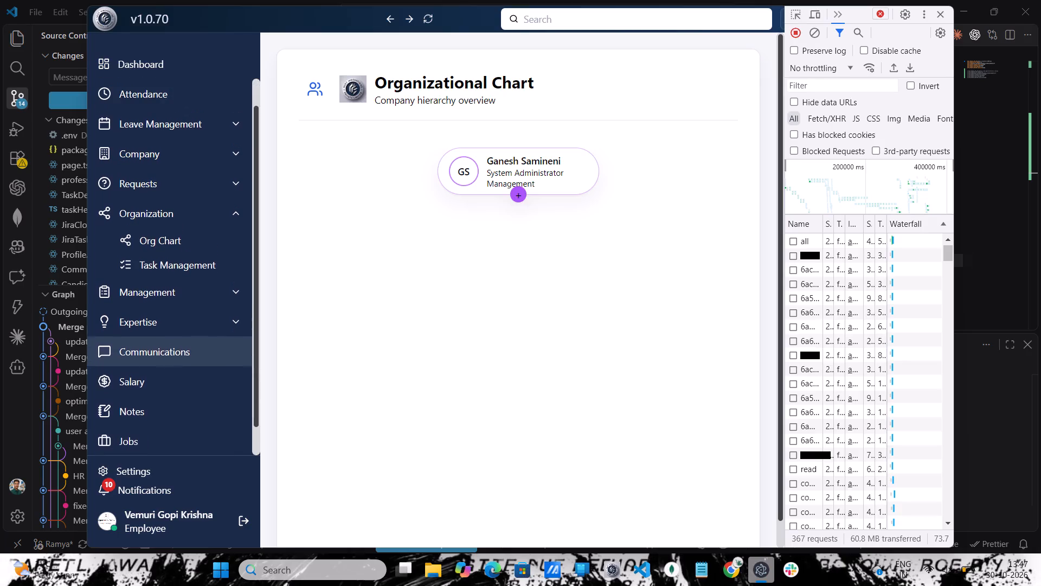
pyautogui.scroll(1, 143, 369)
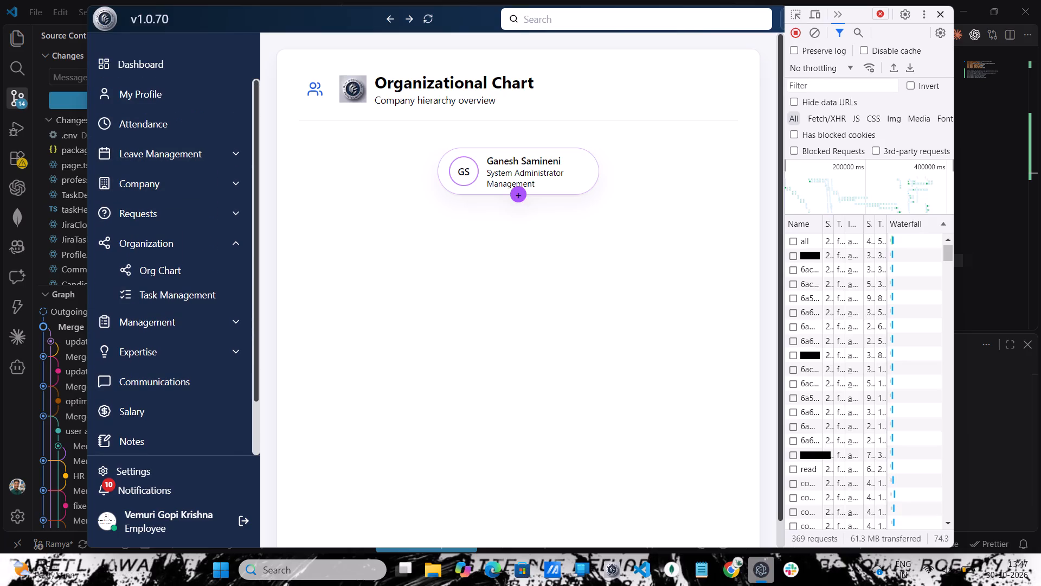
pyautogui.click(939, 14)
pyautogui.click(597, 191)
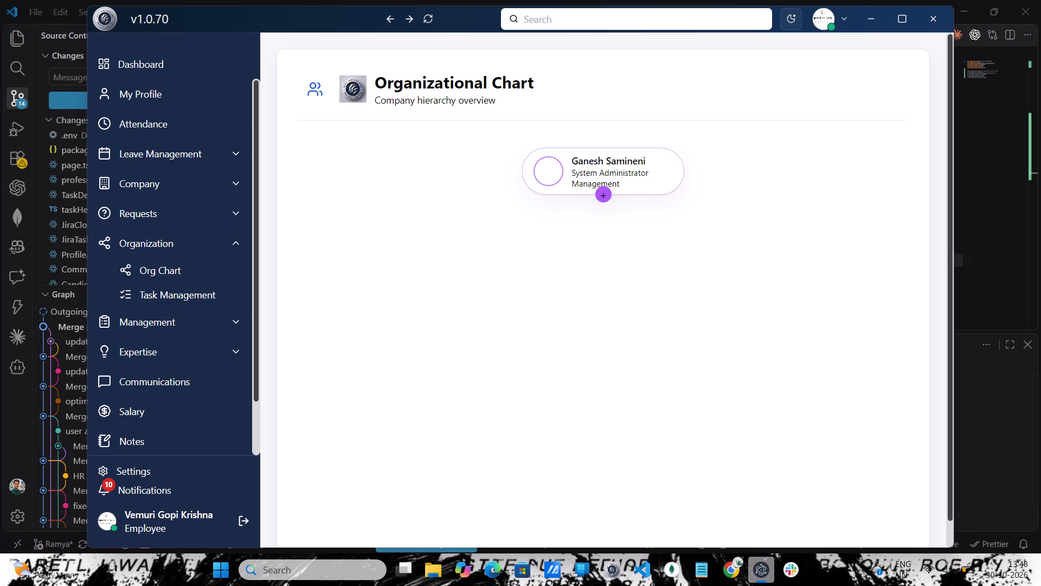
pyautogui.click(605, 190)
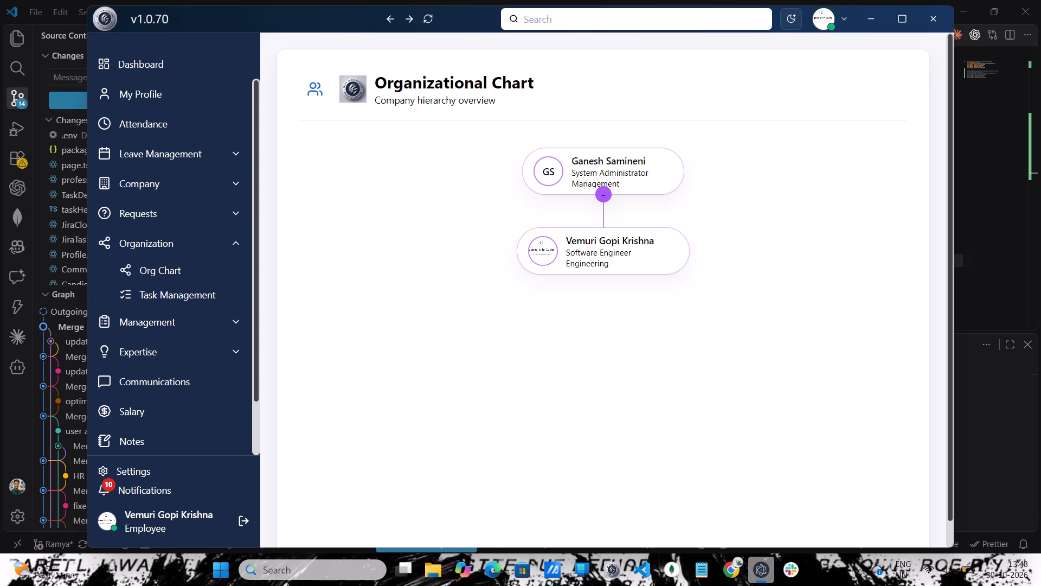
pyautogui.scroll(3, 188, 245)
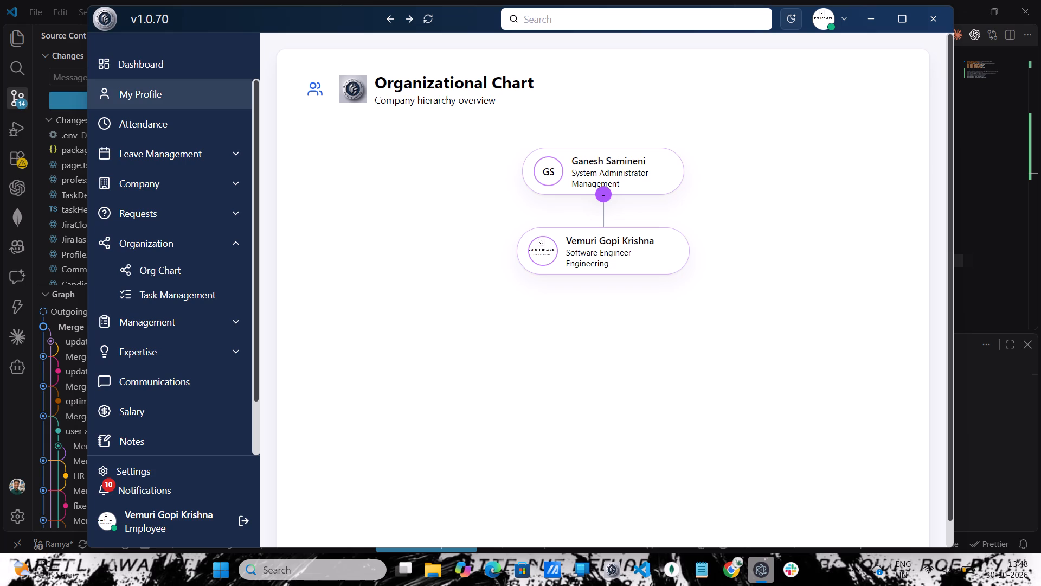
# Open the details of the Testing task T-103 from the To Do column of the task management board.
pyautogui.click(189, 284)
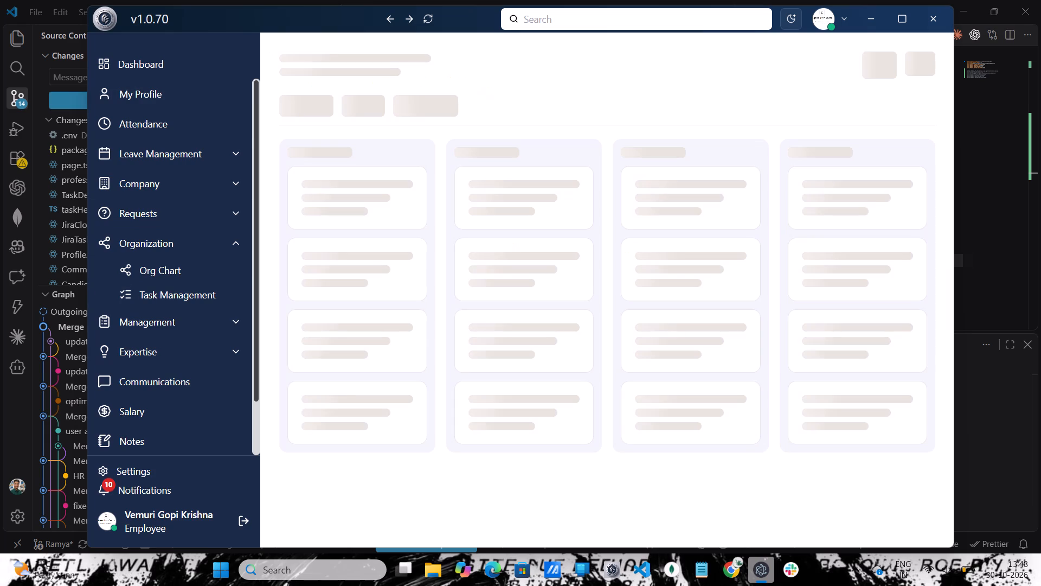
pyautogui.scroll(-6, 464, 236)
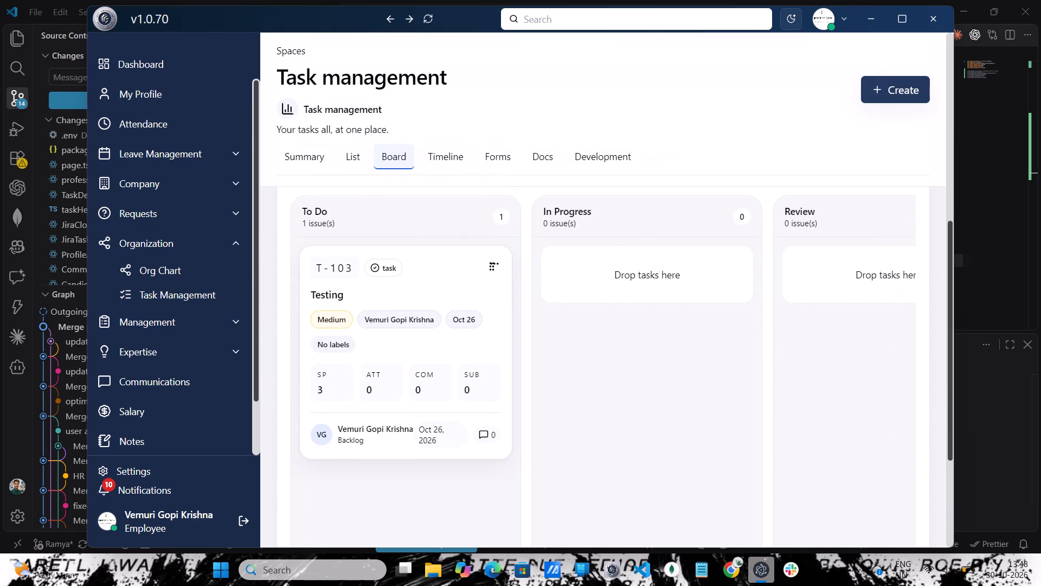
pyautogui.scroll(-1, 464, 236)
pyautogui.click(434, 293)
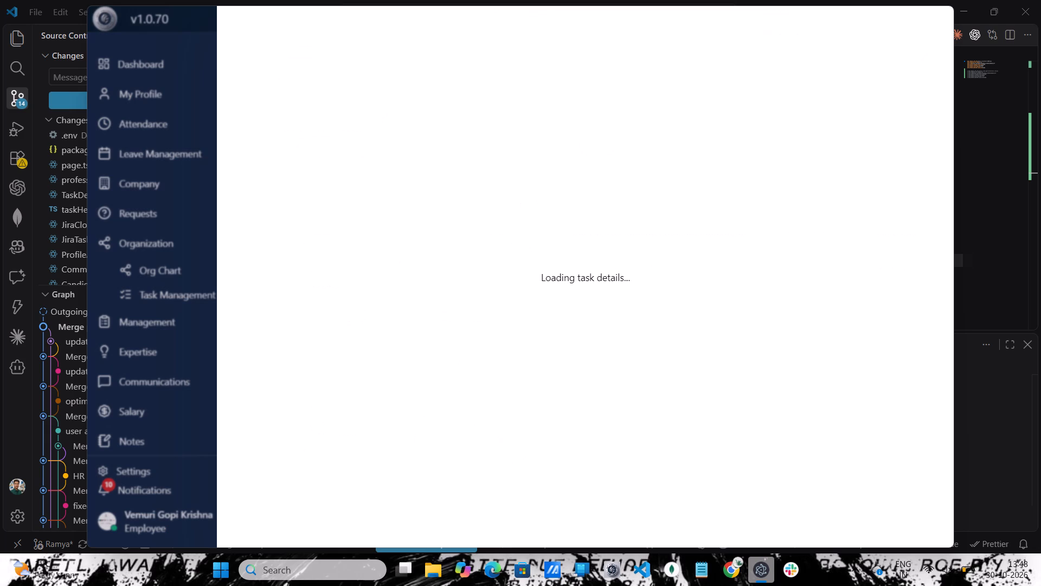
pyautogui.scroll(-4, 564, 359)
pyautogui.scroll(2, 564, 359)
pyautogui.scroll(-1, 503, 378)
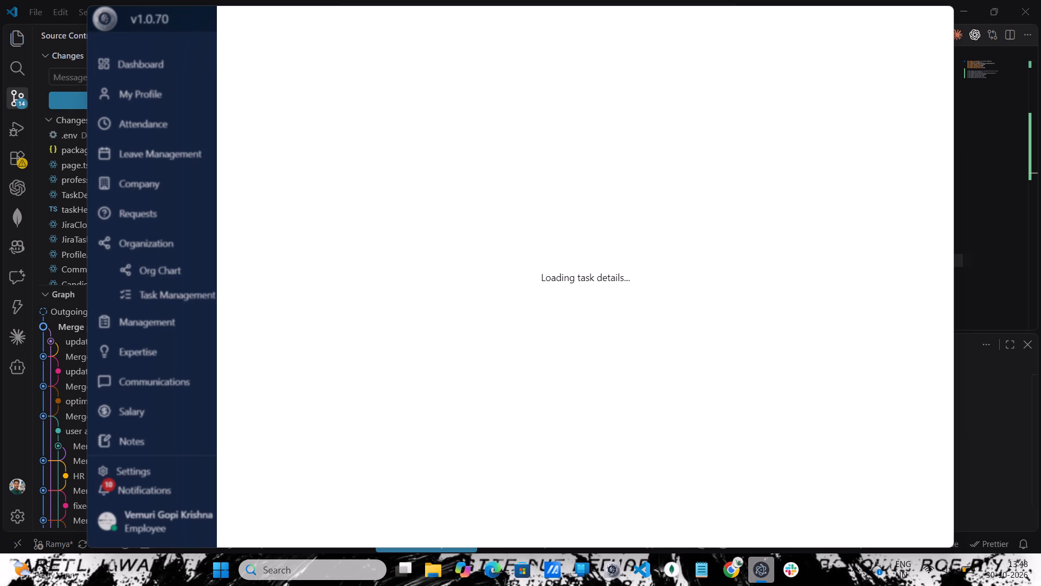
pyautogui.scroll(1, 503, 378)
pyautogui.click(503, 378)
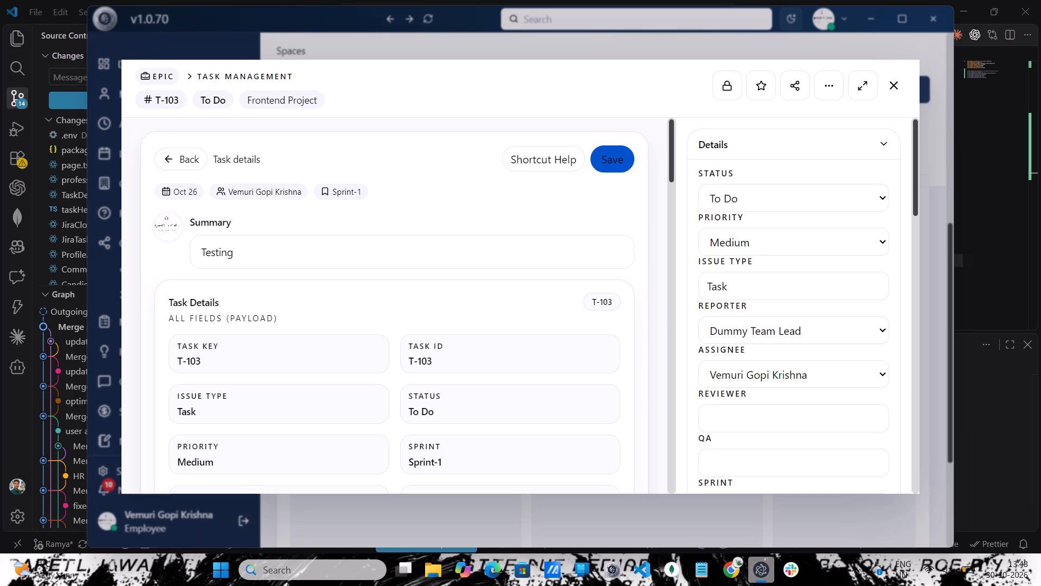
# Fill in a new subtask for task T-103 with the name dum and the description dumdum.
pyautogui.scroll(-7, 503, 378)
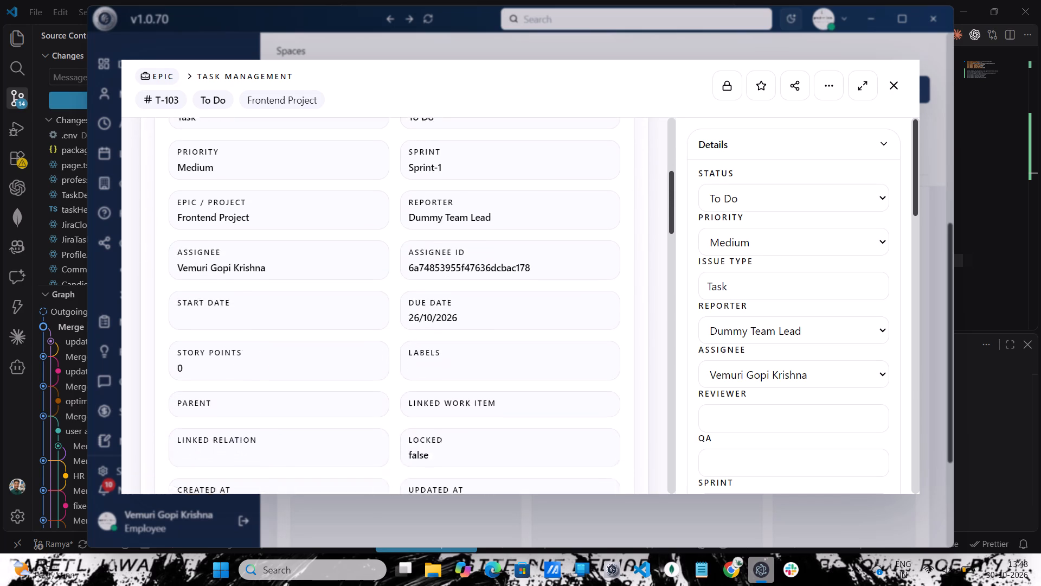
pyautogui.scroll(-3, 503, 378)
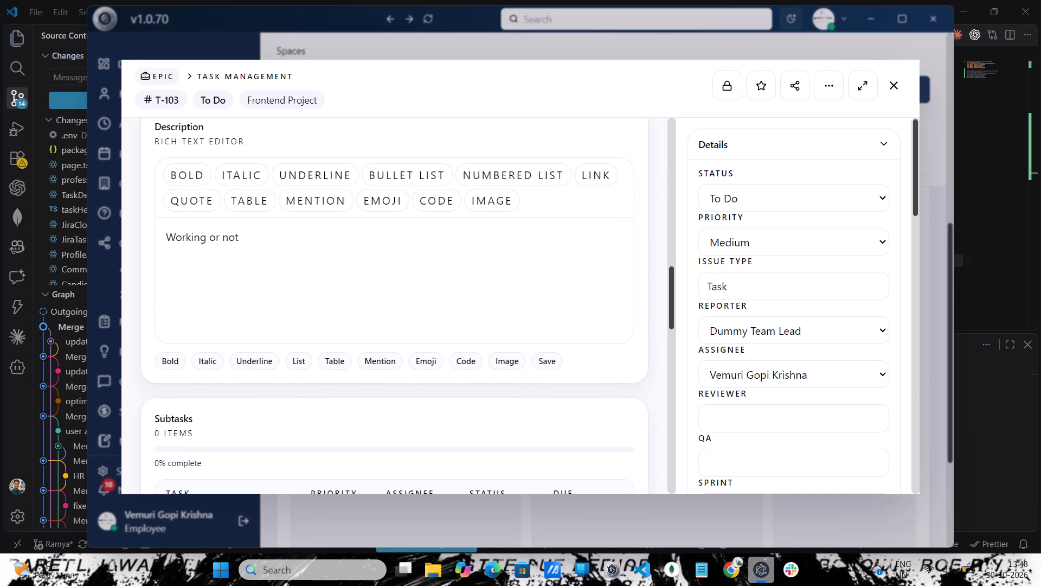
pyautogui.scroll(-3, 503, 378)
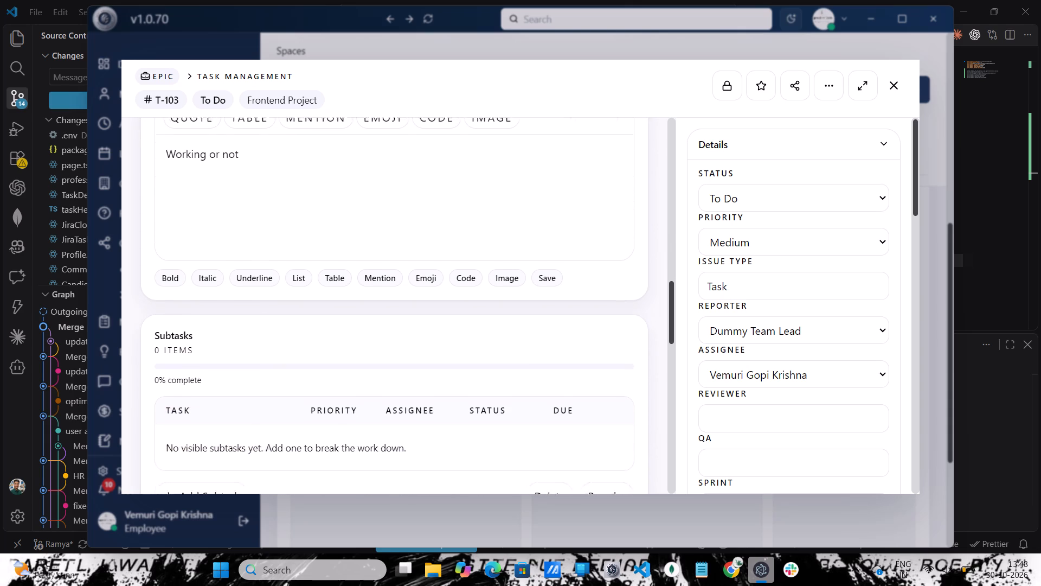
pyautogui.scroll(-2, 503, 378)
pyautogui.hscroll(-1, 503, 378)
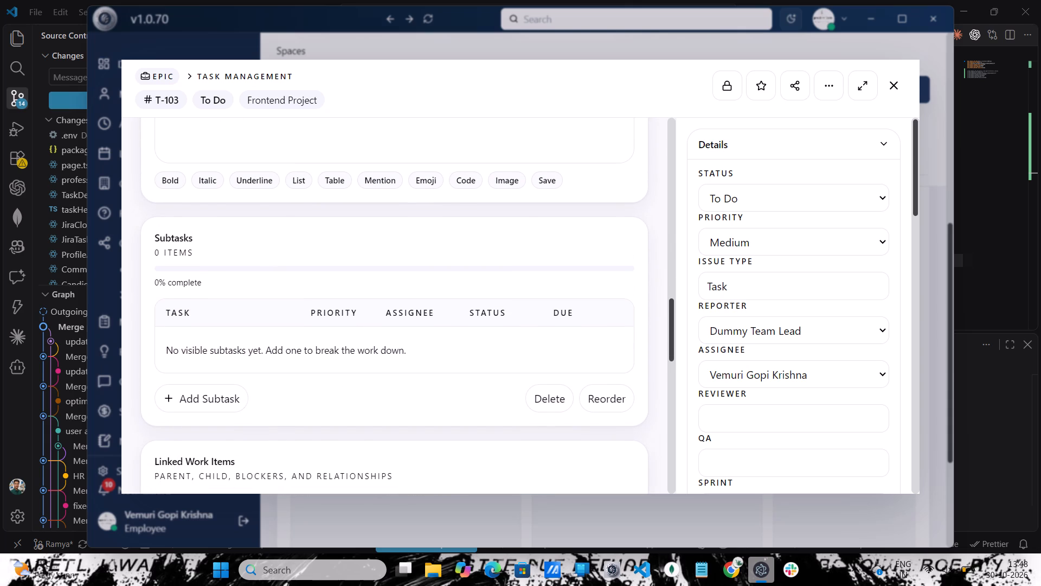
pyautogui.click(223, 399)
pyautogui.scroll(-1, 223, 399)
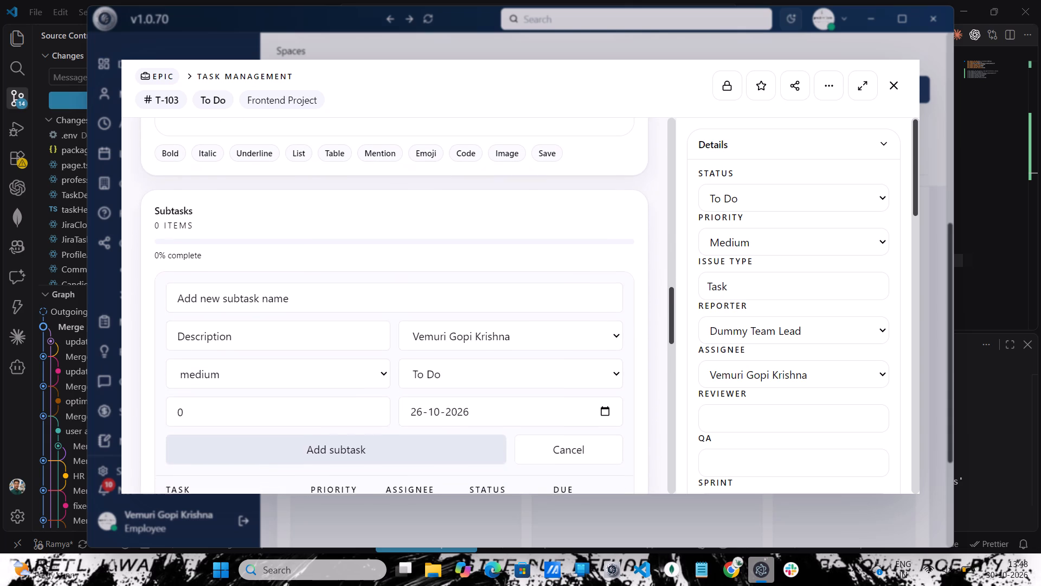
pyautogui.scroll(-1, 223, 399)
pyautogui.click(309, 282)
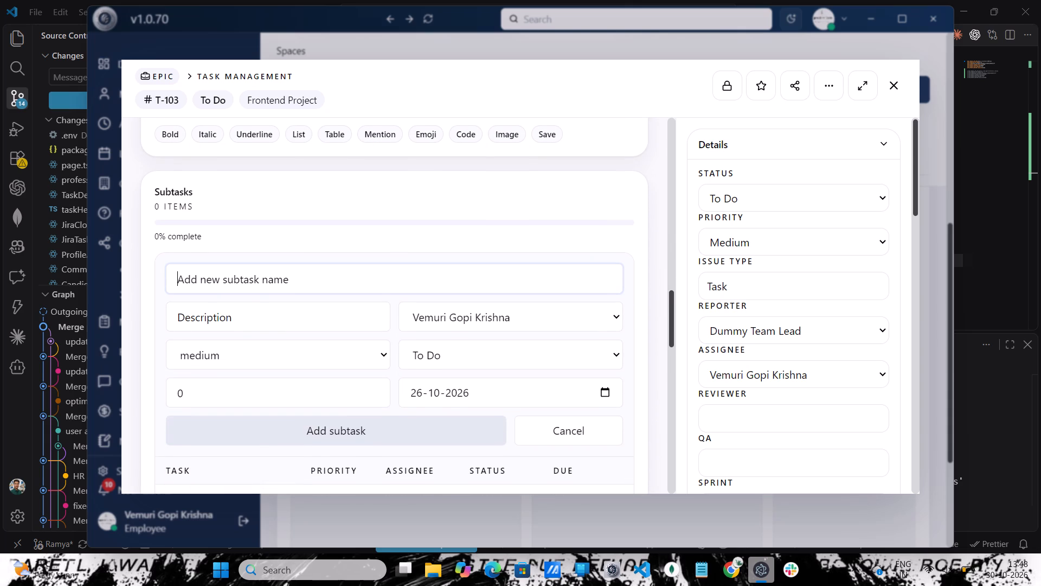
pyautogui.write('dum')
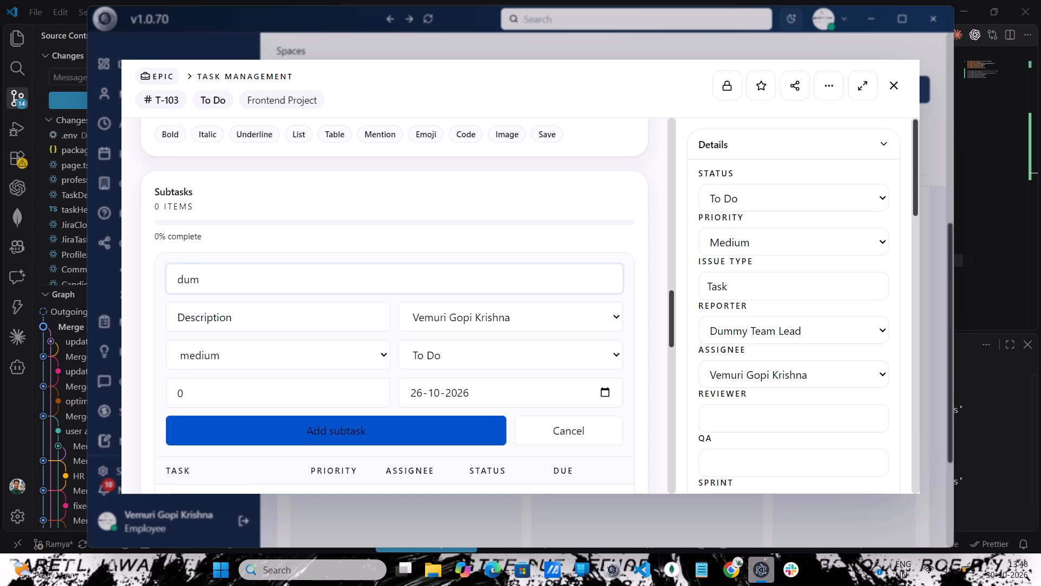
pyautogui.click(293, 313)
pyautogui.write('dumdum')
# Submit the filled-in dum subtask so it is added to task T-103.
pyautogui.scroll(-1, 293, 313)
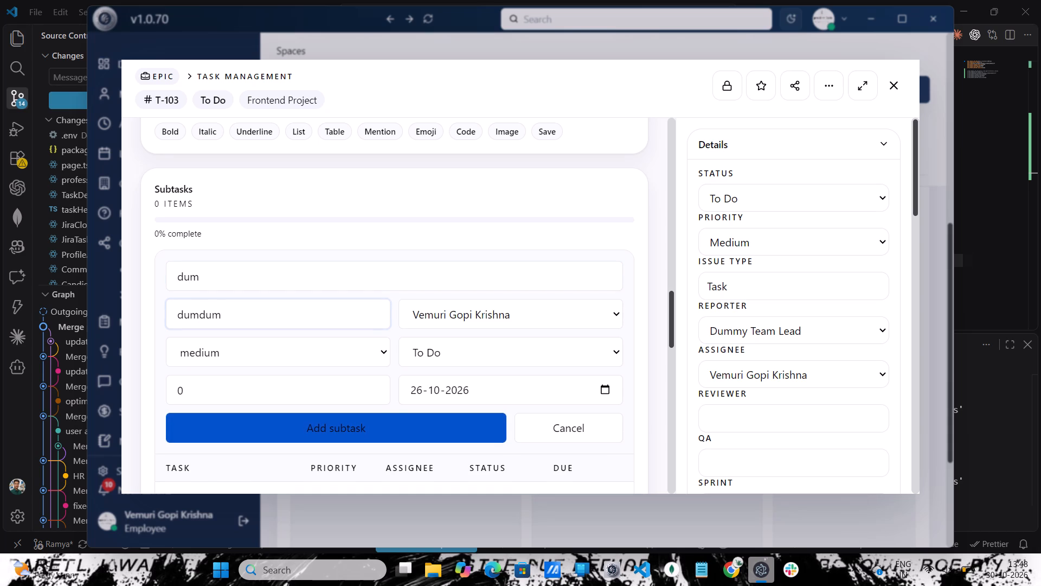
pyautogui.scroll(-3, 293, 313)
pyautogui.scroll(1, 293, 313)
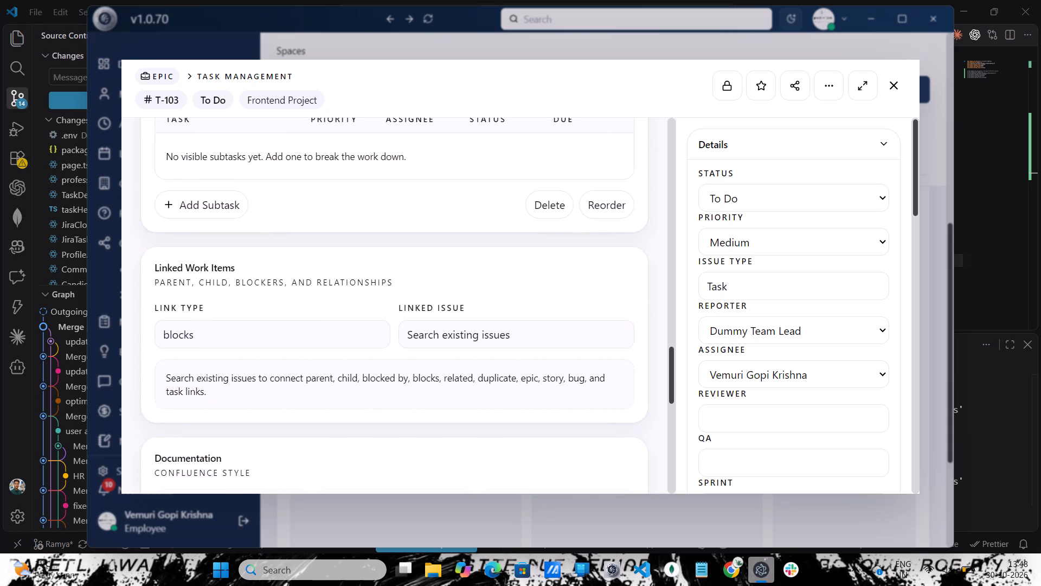
pyautogui.scroll(7, 293, 313)
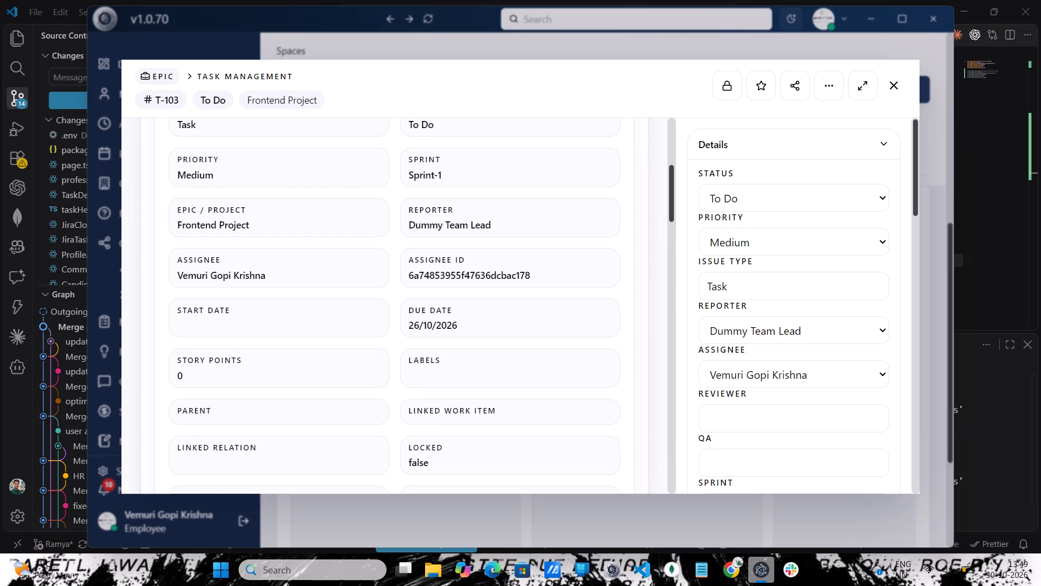
pyautogui.scroll(-4, 293, 313)
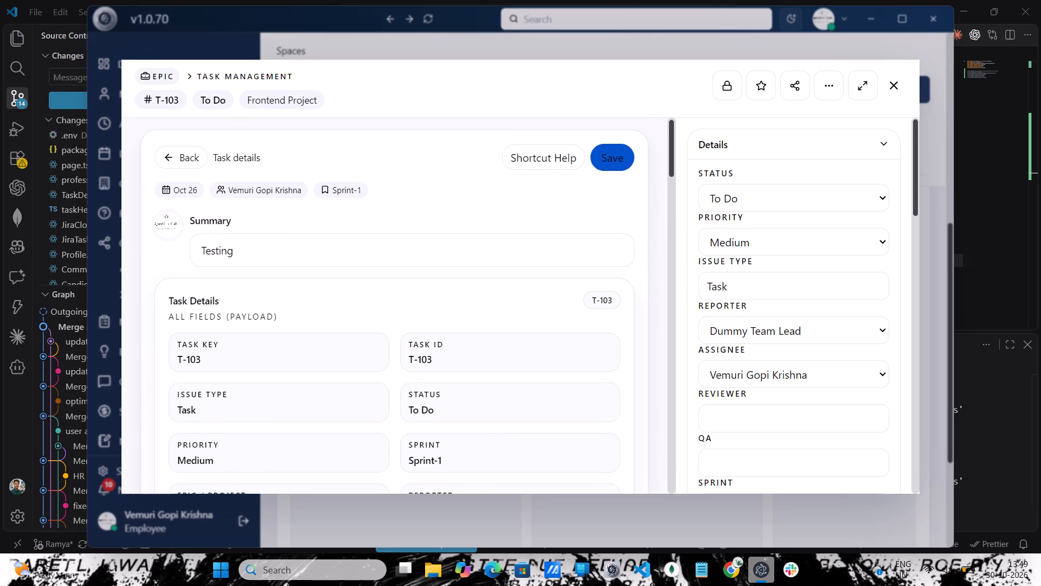
pyautogui.scroll(-6, 293, 313)
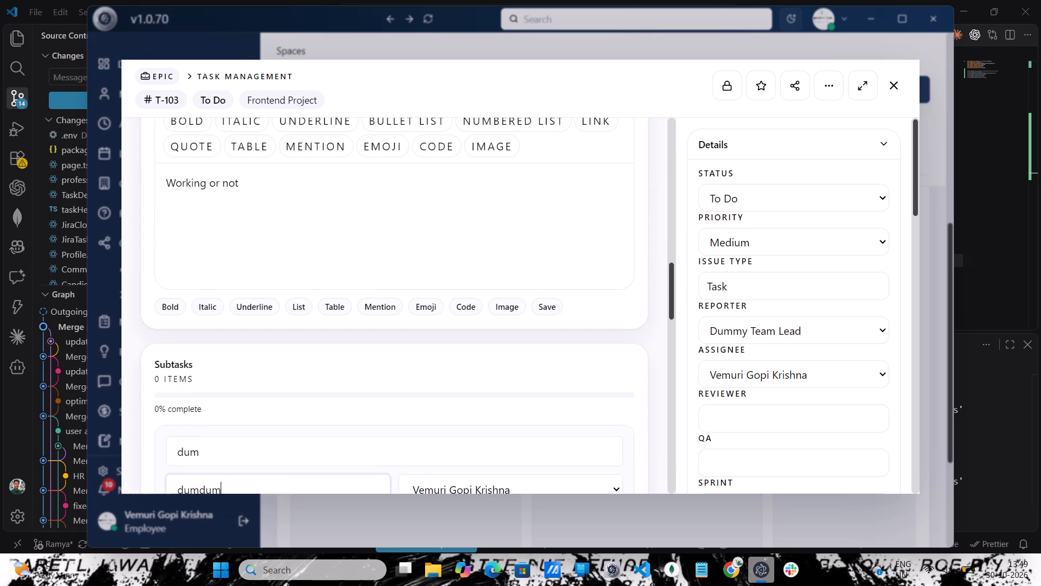
pyautogui.scroll(-4, 293, 313)
pyautogui.click(378, 397)
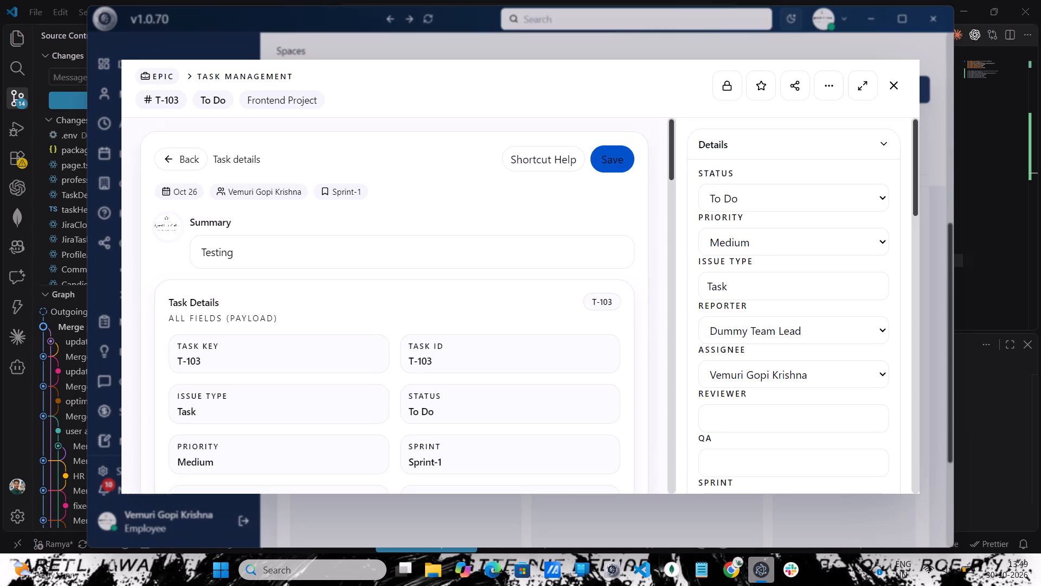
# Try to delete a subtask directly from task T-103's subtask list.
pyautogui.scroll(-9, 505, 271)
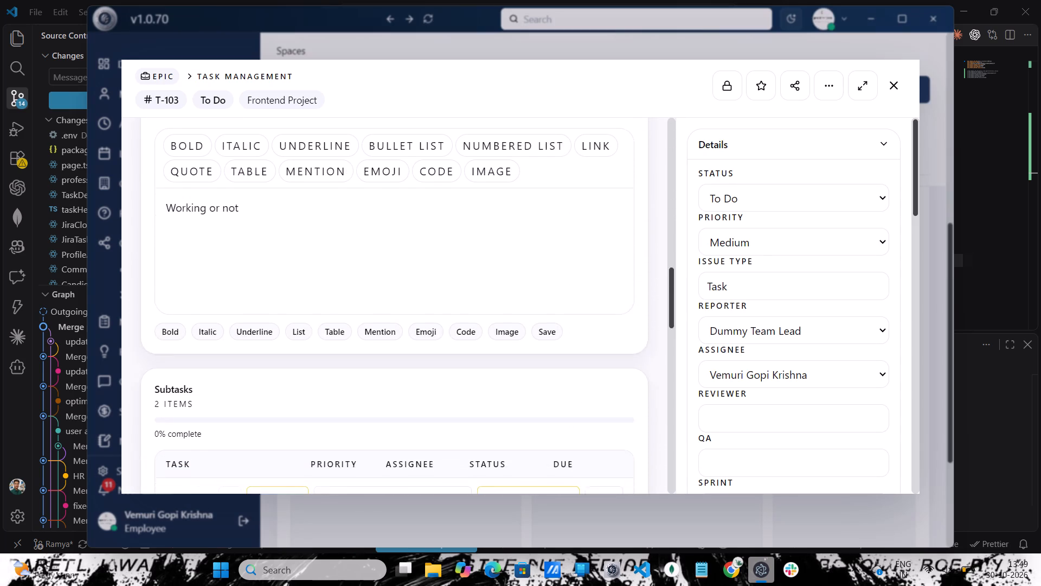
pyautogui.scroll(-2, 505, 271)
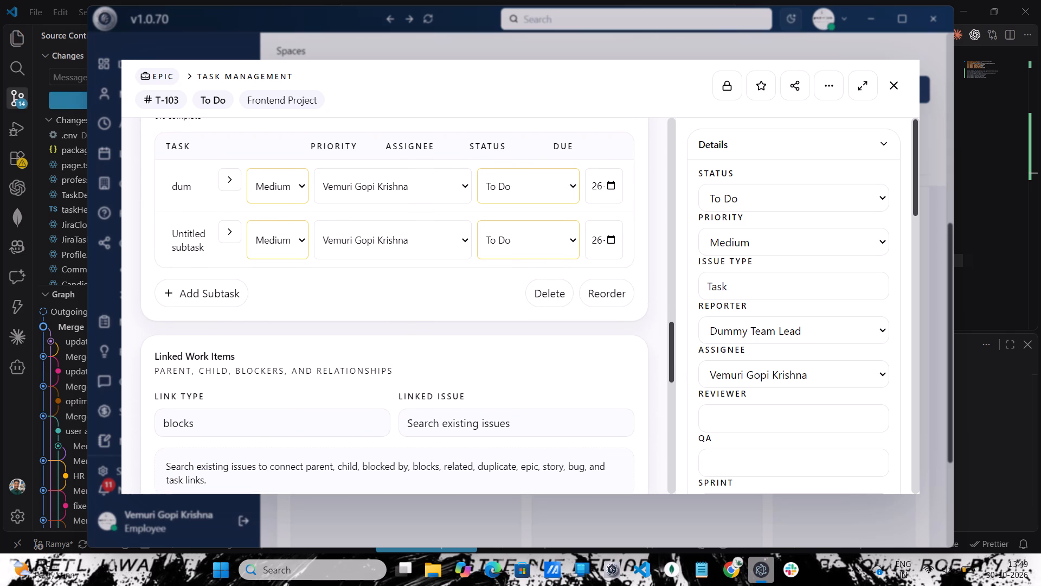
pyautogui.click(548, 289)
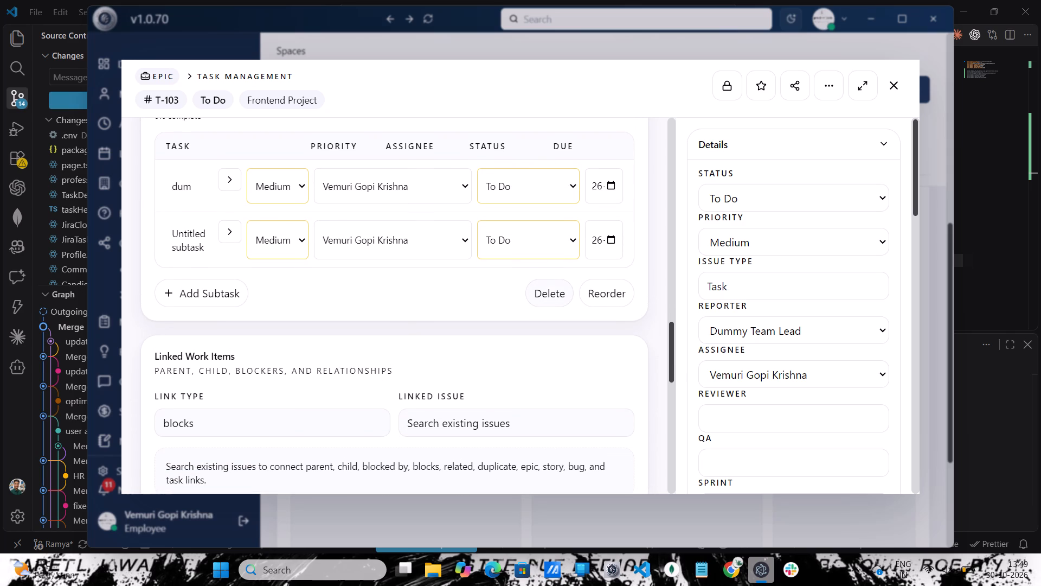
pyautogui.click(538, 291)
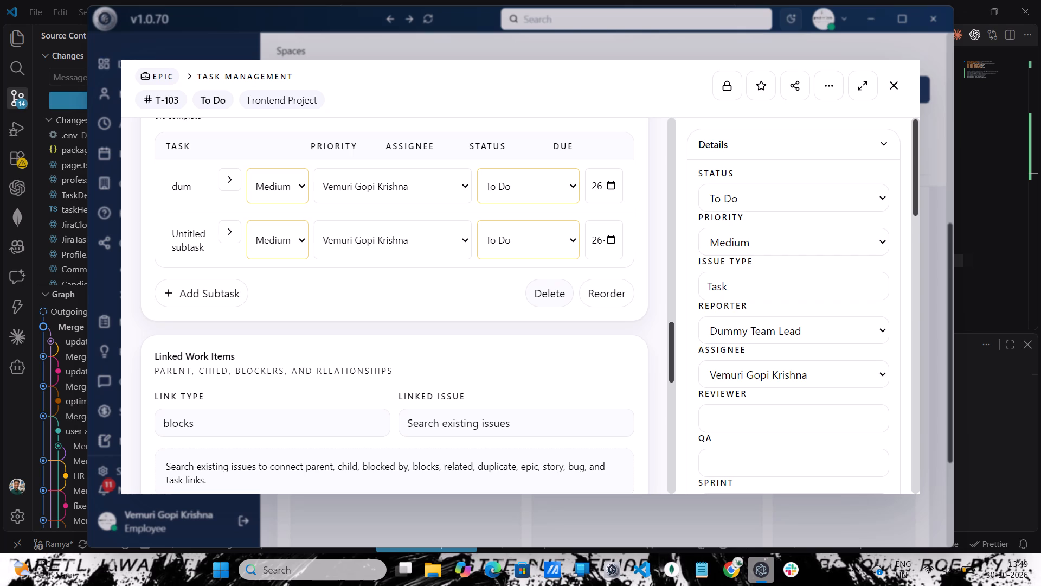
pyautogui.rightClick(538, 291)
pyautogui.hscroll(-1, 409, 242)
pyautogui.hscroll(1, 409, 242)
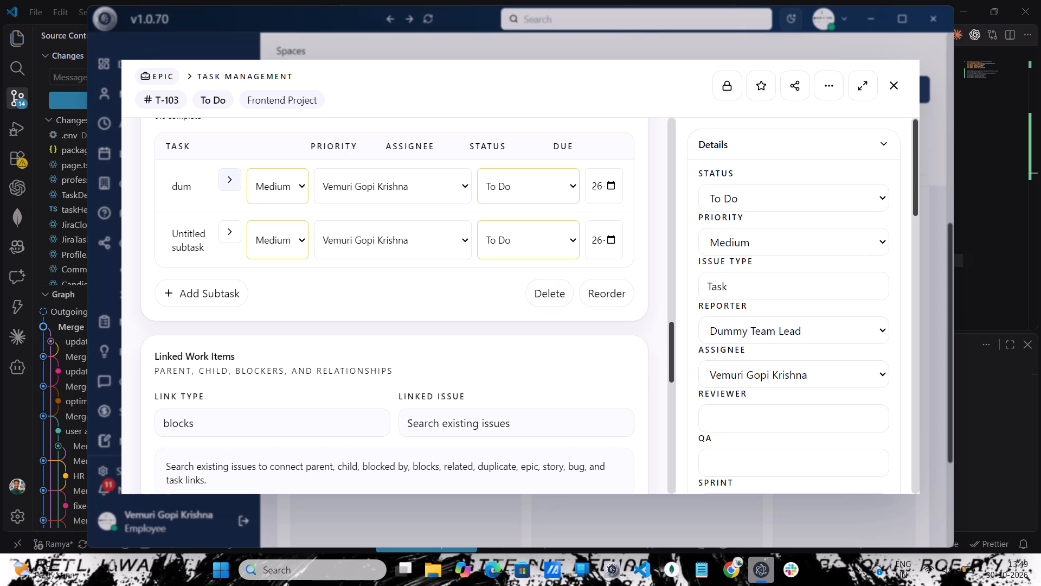
# Open the dum subtask's details, examine its sections, try its additional options, and close it.
pyautogui.click(231, 180)
pyautogui.scroll(-3, 355, 247)
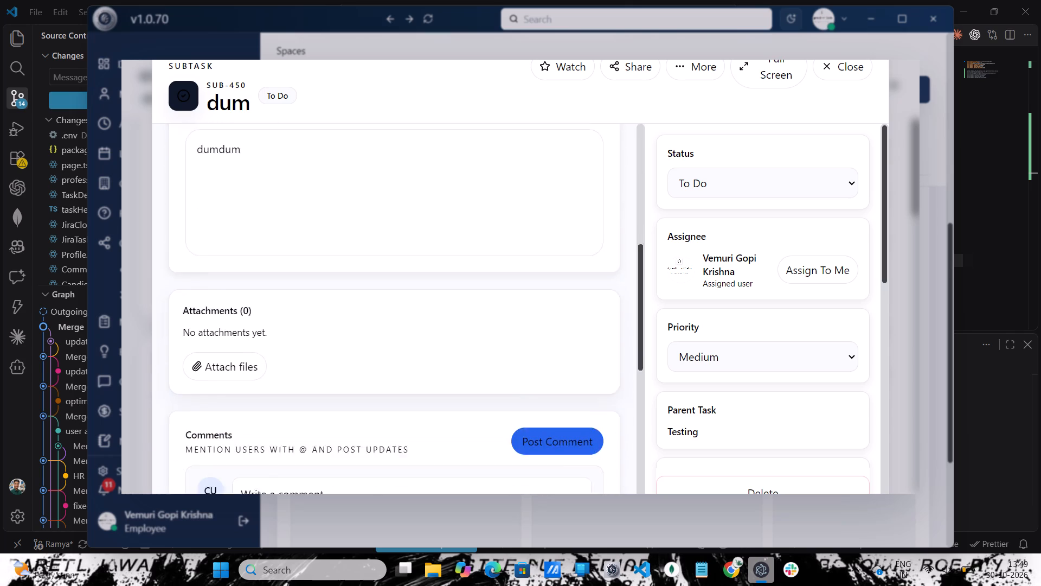
pyautogui.scroll(-3, 355, 247)
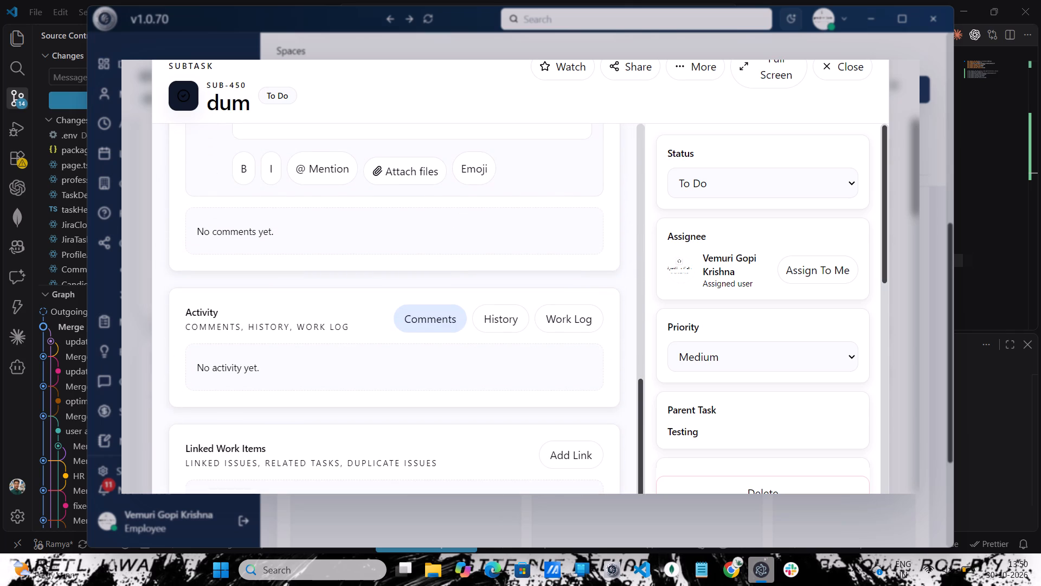
pyautogui.scroll(-2, 355, 247)
pyautogui.scroll(12, 355, 247)
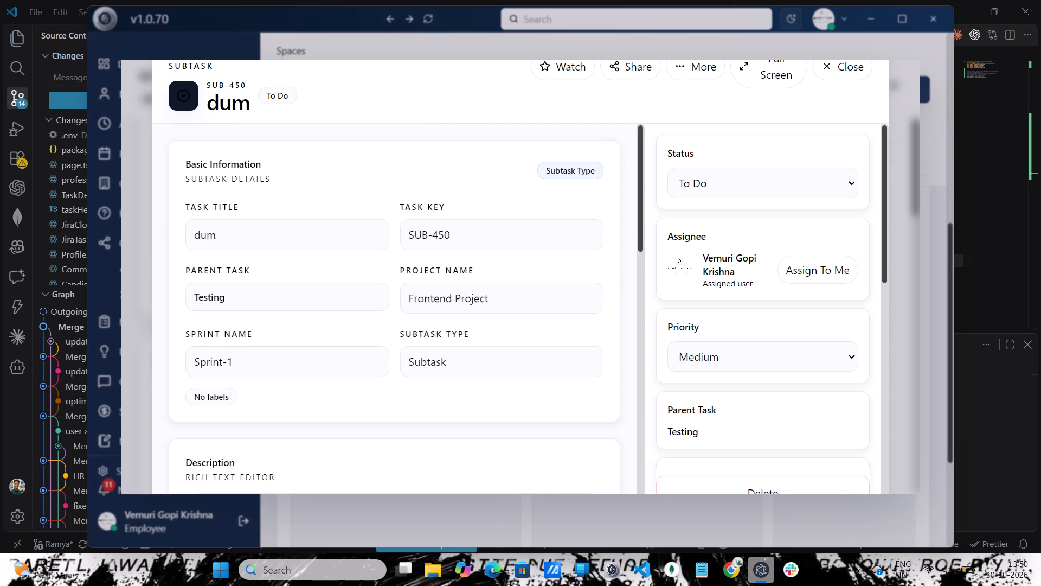
pyautogui.click(680, 71)
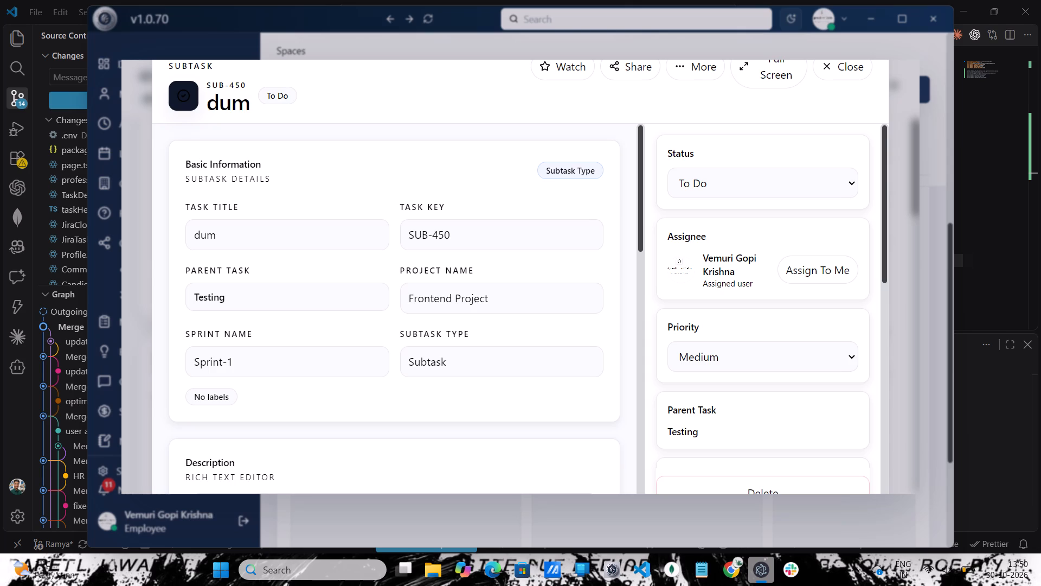
pyautogui.rightClick(683, 74)
pyautogui.click(688, 69)
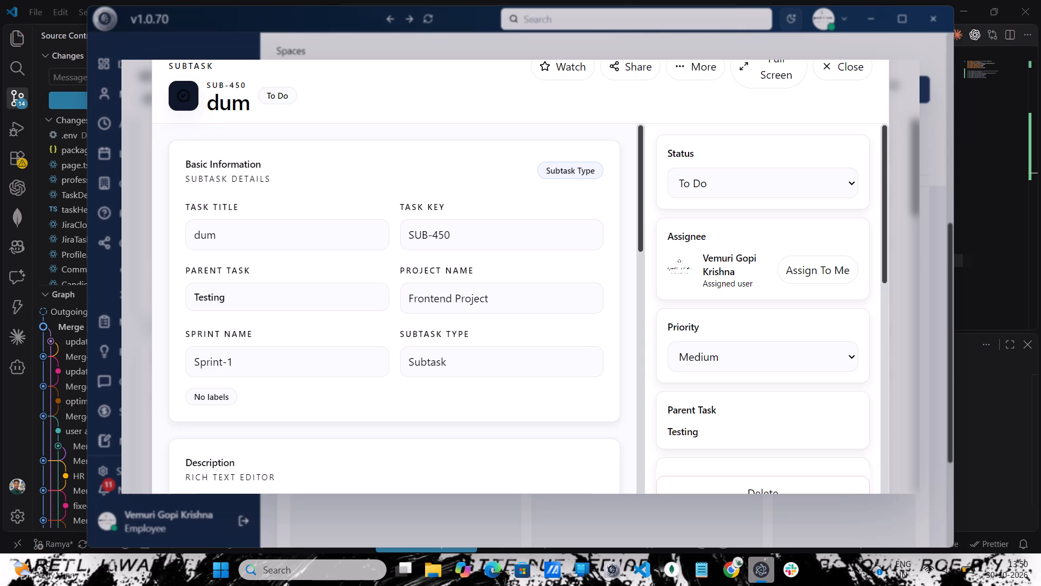
pyautogui.doubleClick(688, 69)
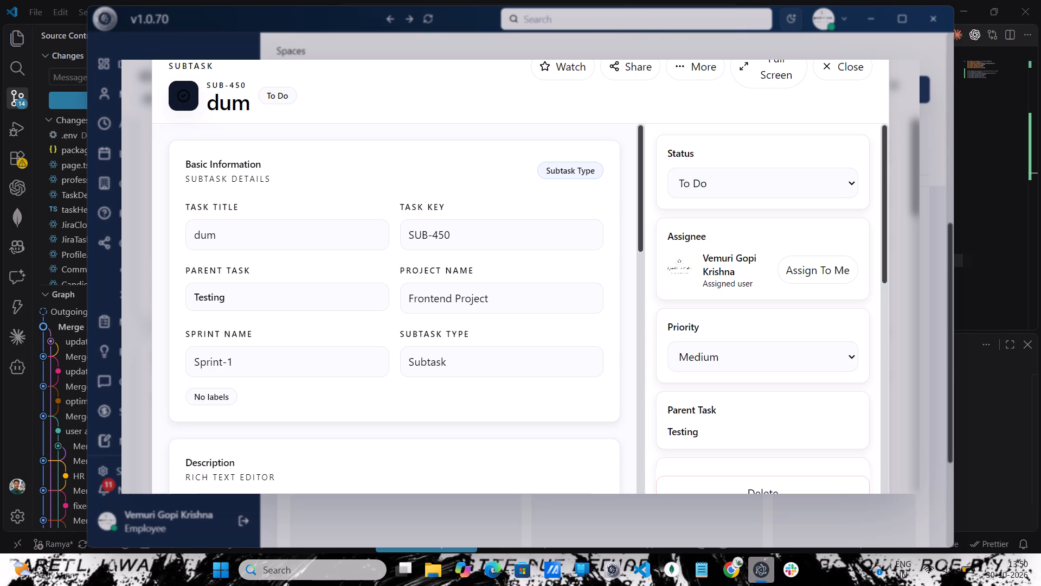
pyautogui.click(828, 73)
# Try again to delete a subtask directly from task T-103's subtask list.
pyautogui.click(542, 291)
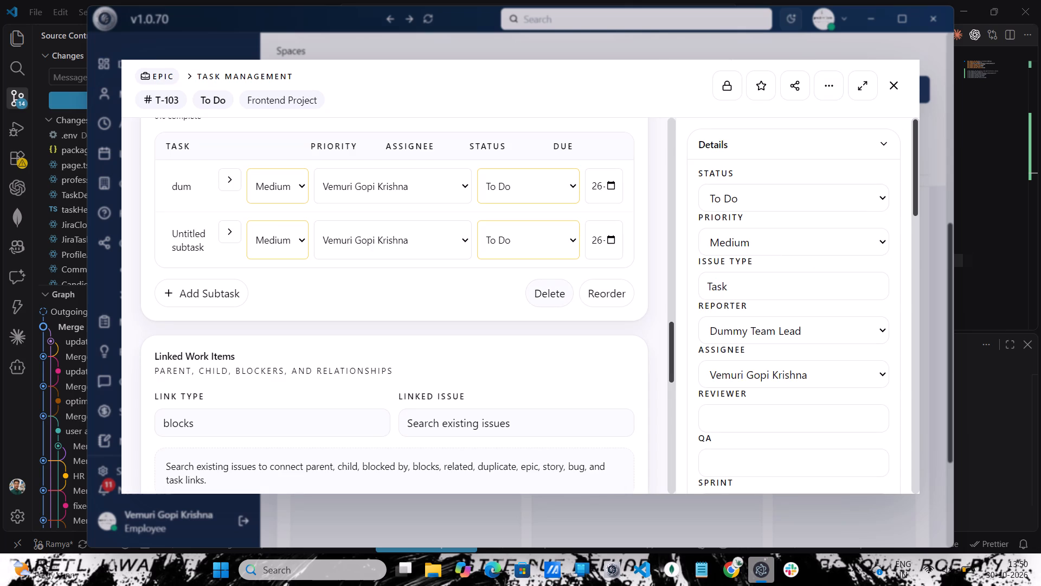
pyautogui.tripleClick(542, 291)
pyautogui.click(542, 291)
# Delete the dum subtask from its own details view.
pyautogui.click(232, 177)
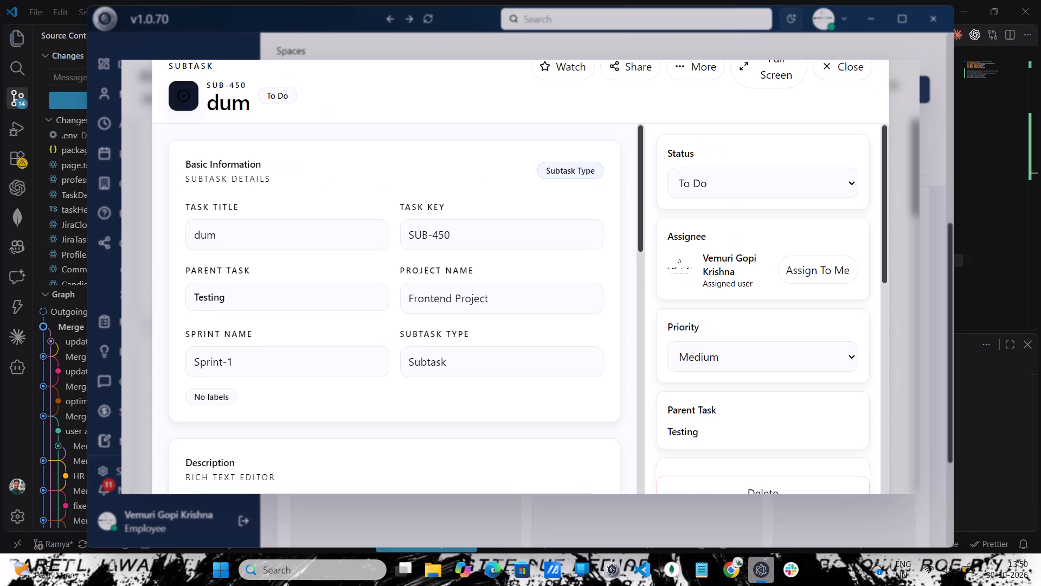
pyautogui.scroll(-3, 599, 321)
pyautogui.hscroll(1, 599, 321)
pyautogui.scroll(-2, 685, 328)
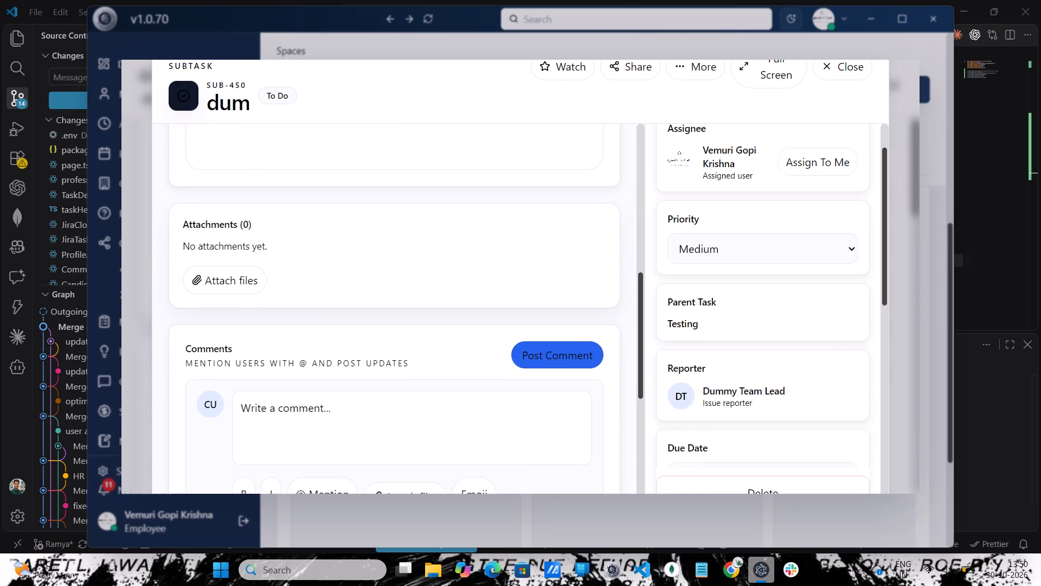
pyautogui.scroll(-2, 685, 328)
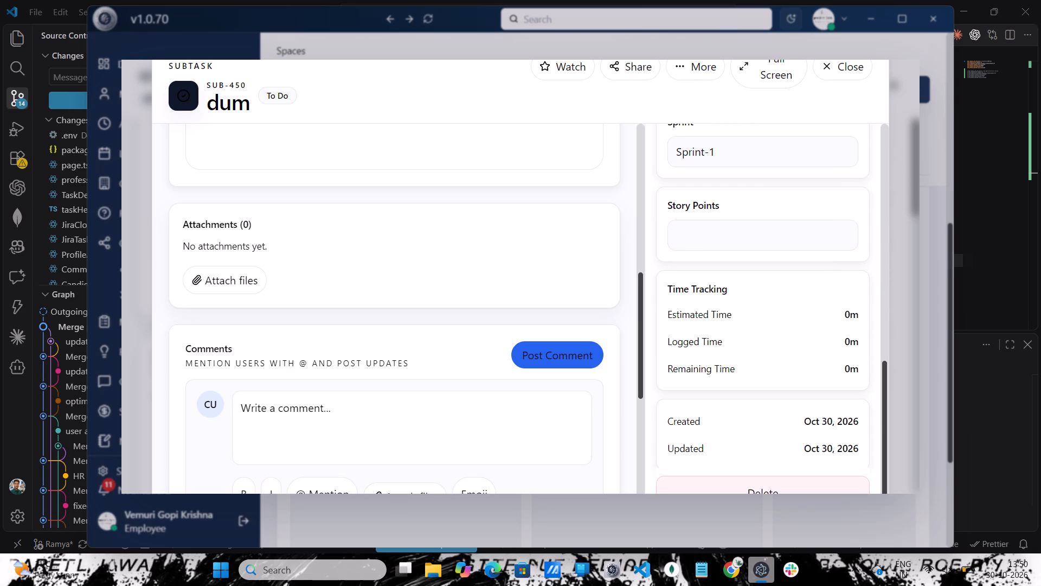
pyautogui.click(775, 481)
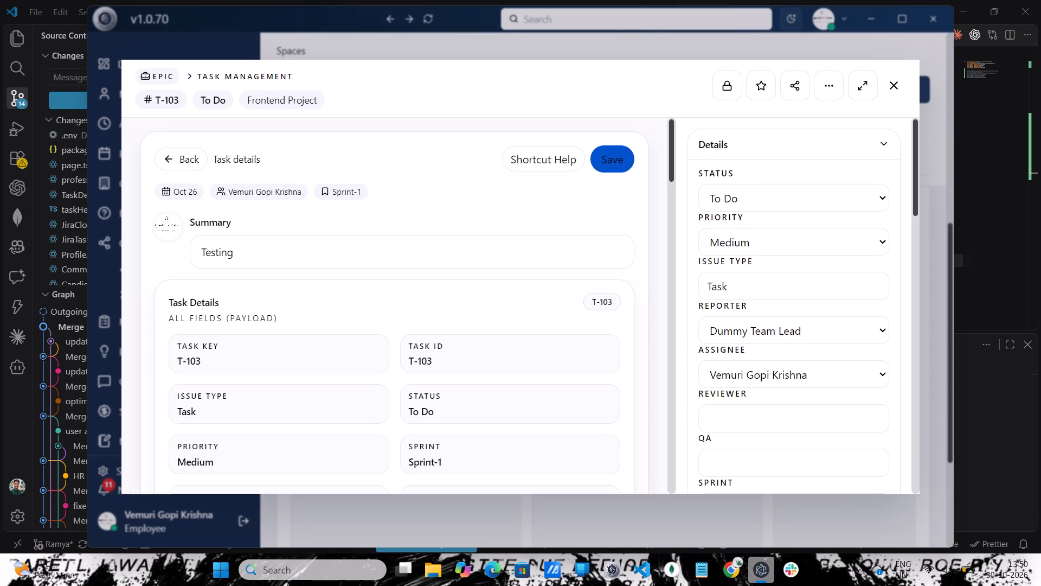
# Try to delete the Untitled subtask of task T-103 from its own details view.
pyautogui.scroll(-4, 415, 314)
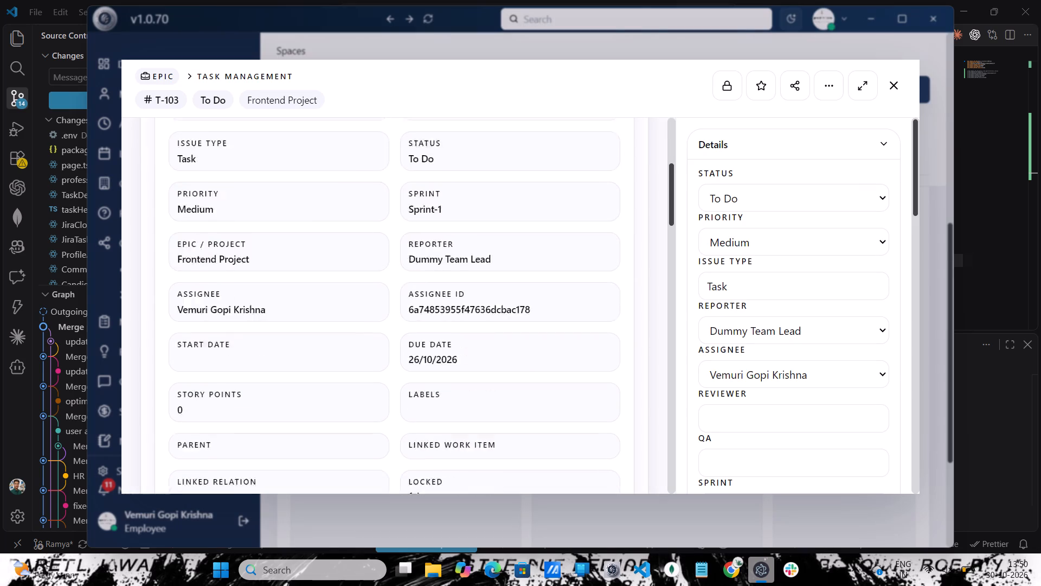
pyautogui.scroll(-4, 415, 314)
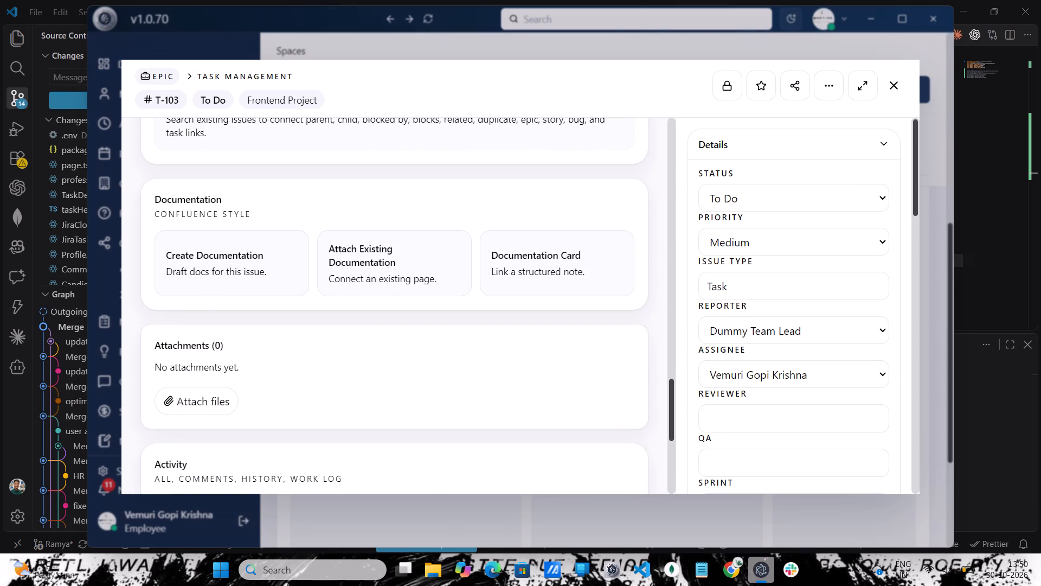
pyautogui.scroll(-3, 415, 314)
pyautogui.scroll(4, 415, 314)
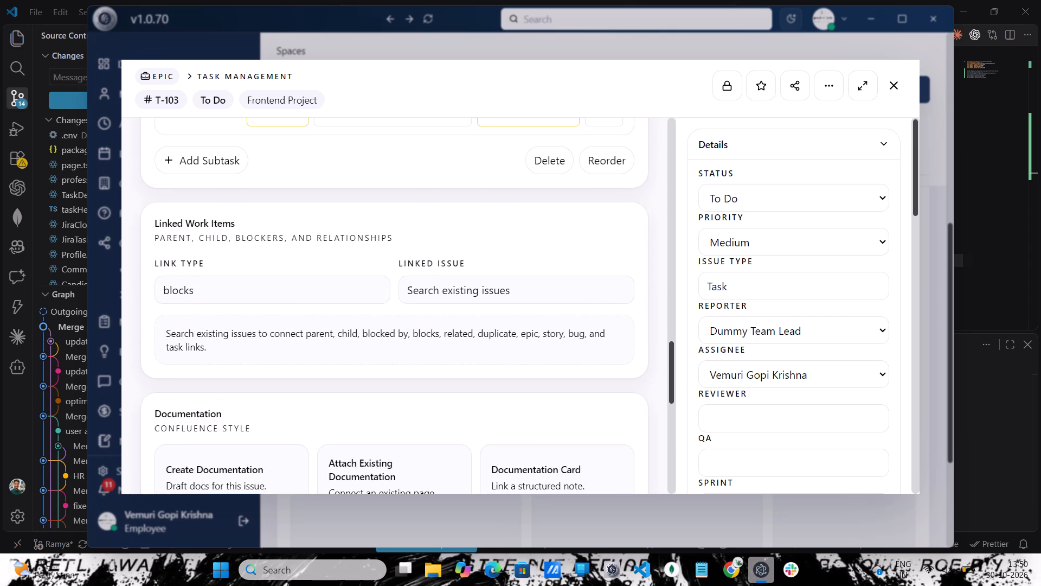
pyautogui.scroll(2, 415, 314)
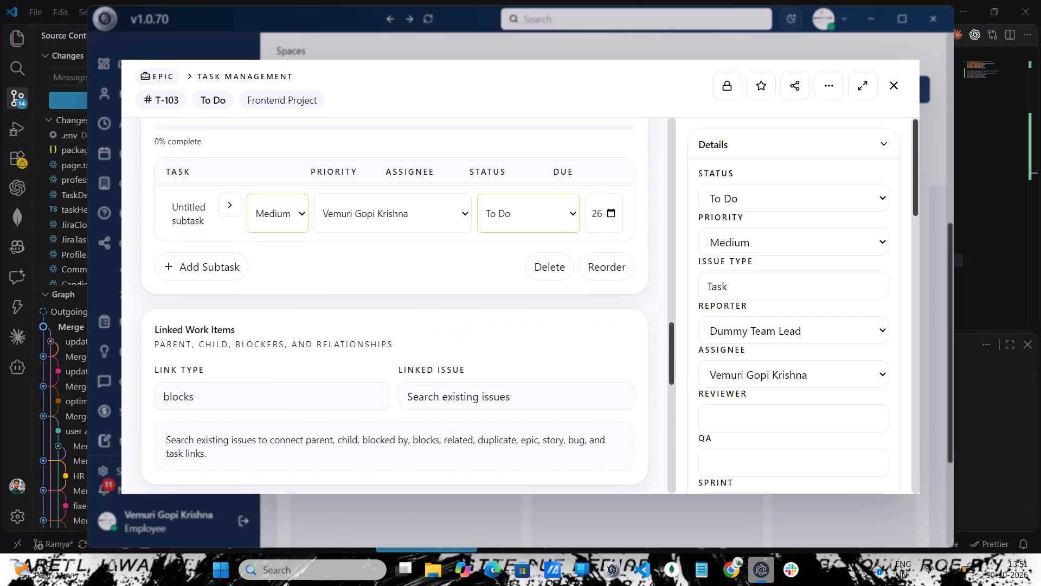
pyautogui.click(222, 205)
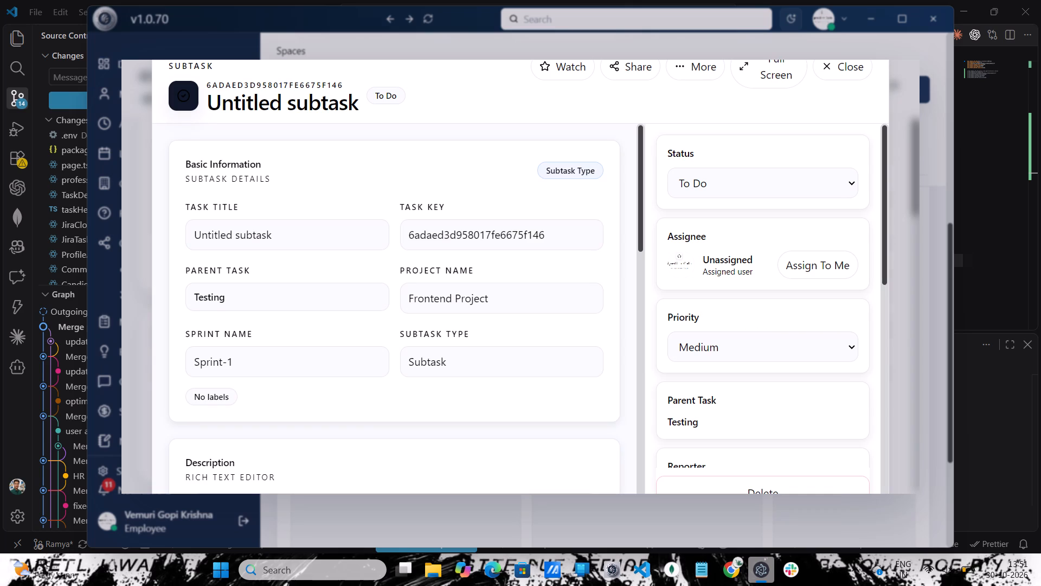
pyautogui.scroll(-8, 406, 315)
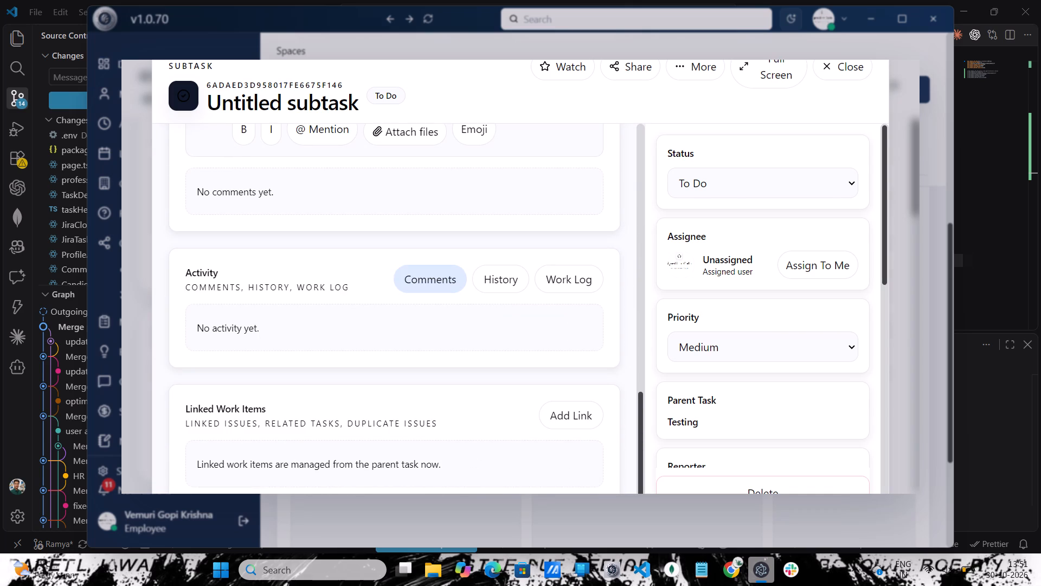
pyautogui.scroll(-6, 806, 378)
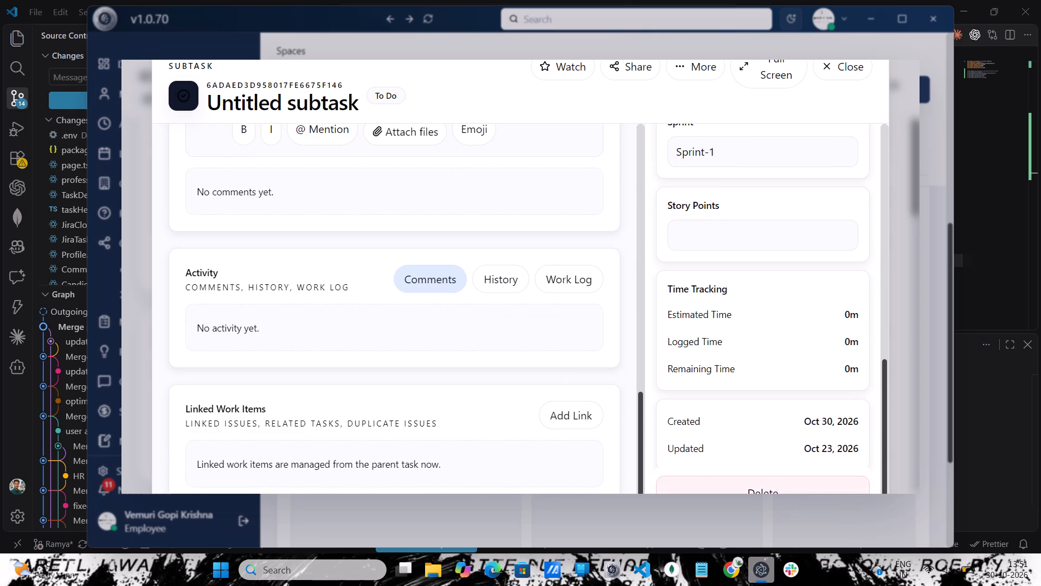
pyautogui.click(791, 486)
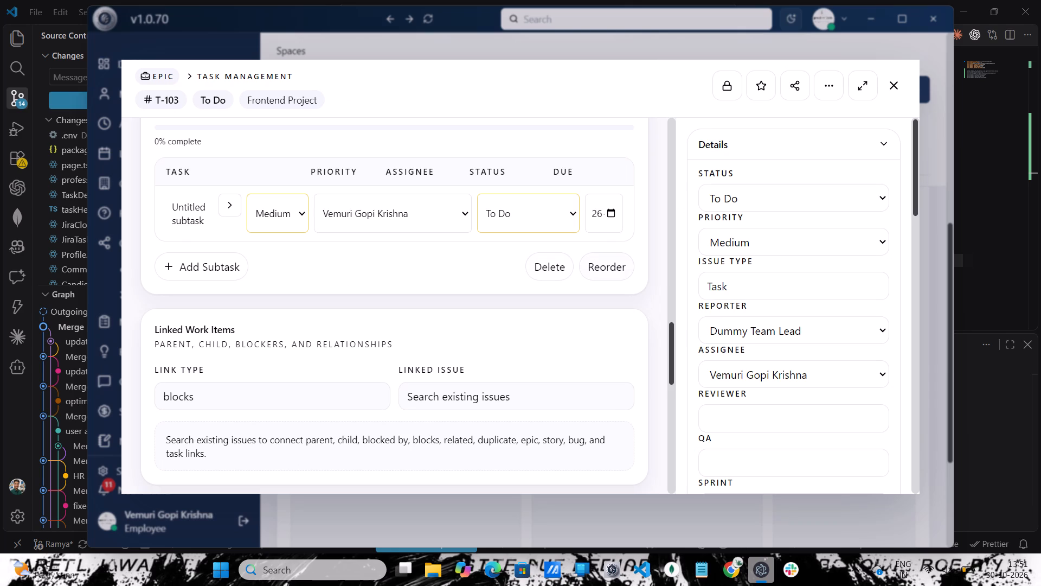
# Close and reopen task T-103, and examine its Details and Development sections, including dates, story points and labels.
pyautogui.click(899, 83)
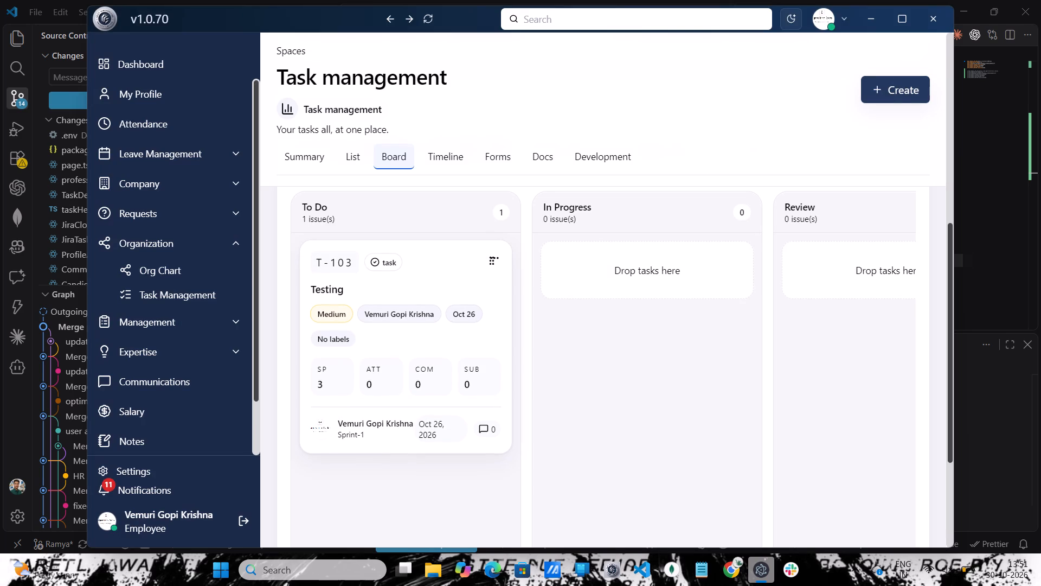
pyautogui.click(410, 277)
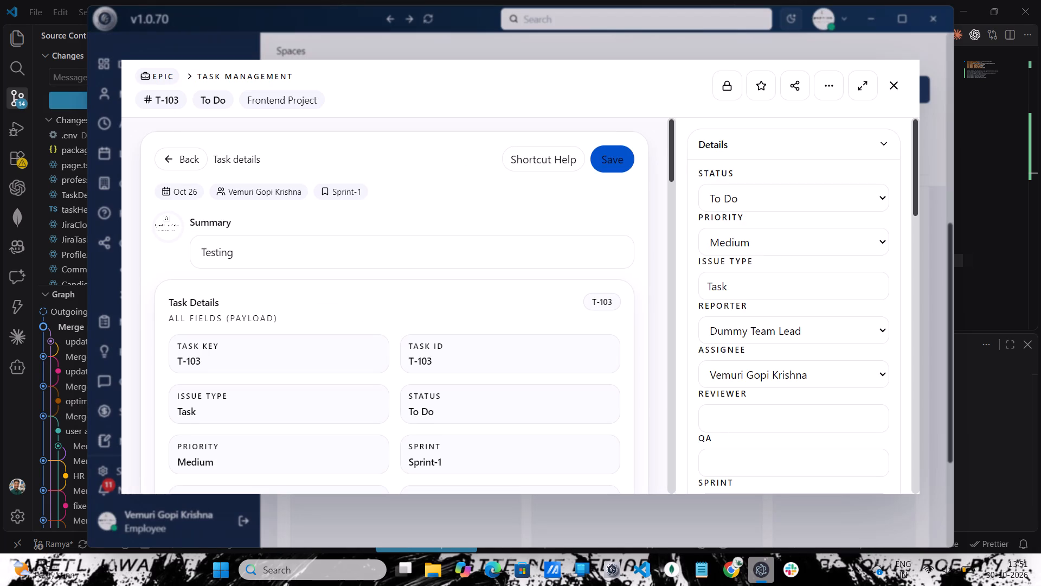
pyautogui.scroll(-1, 410, 277)
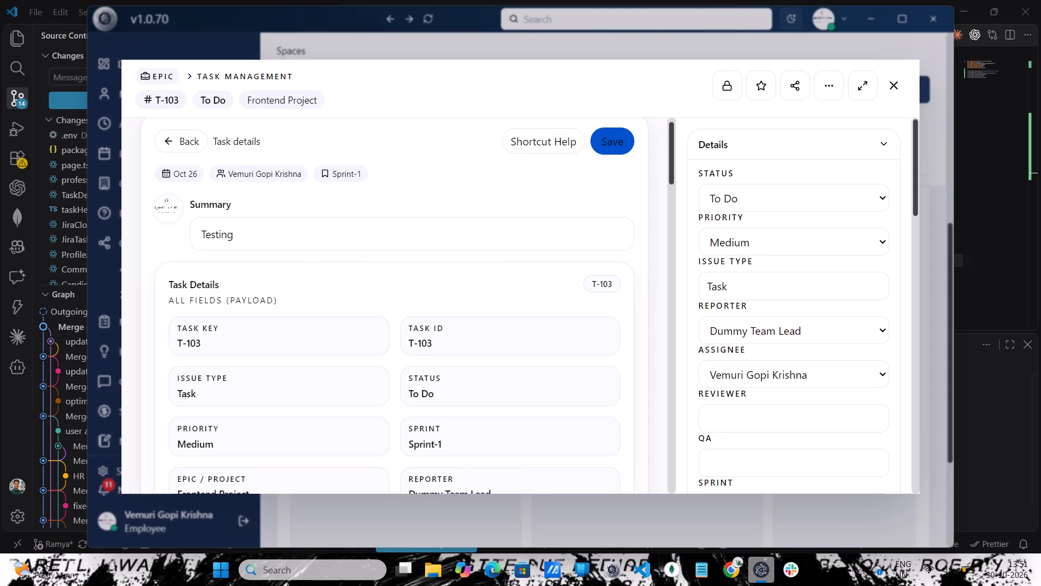
pyautogui.scroll(1, 704, 284)
pyautogui.scroll(-1, 704, 284)
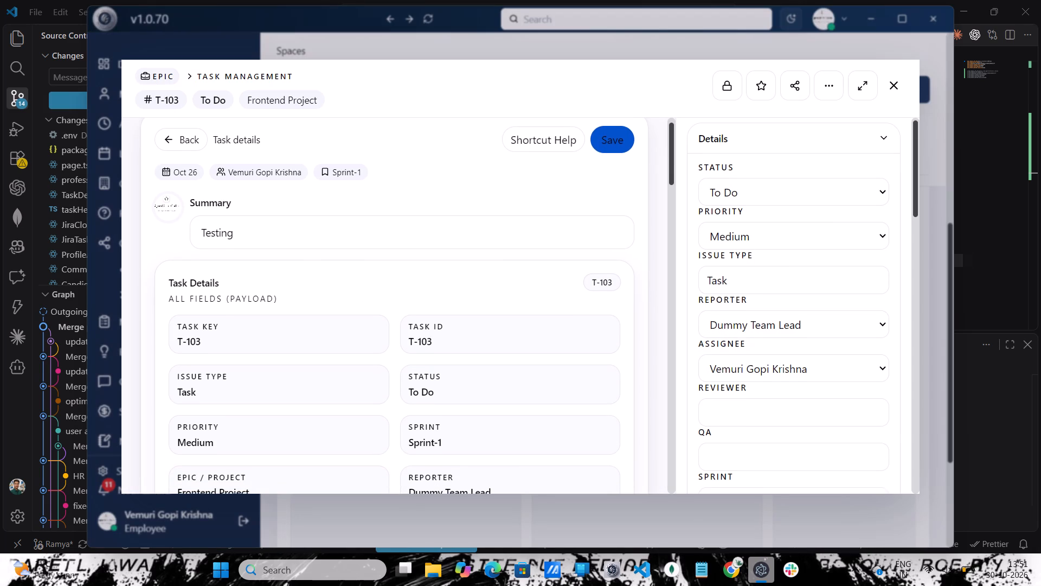
pyautogui.scroll(-1, 704, 284)
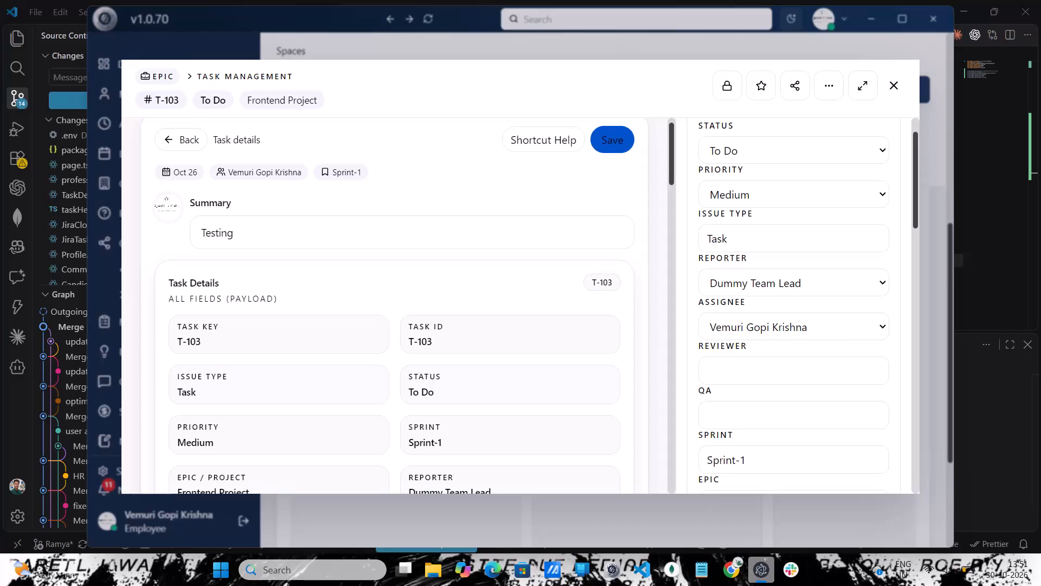
pyautogui.scroll(-4, 763, 284)
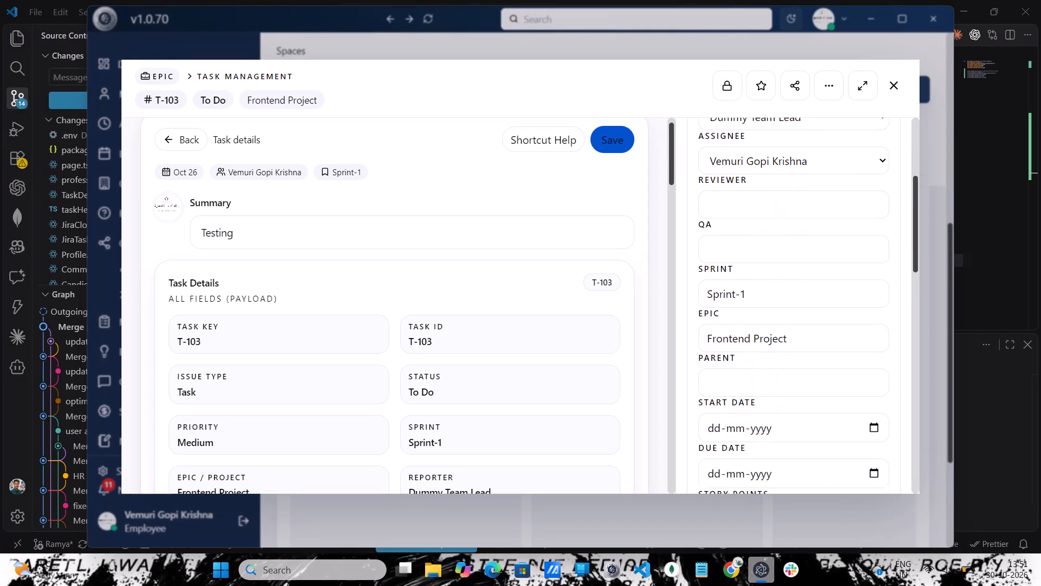
pyautogui.scroll(-5, 763, 284)
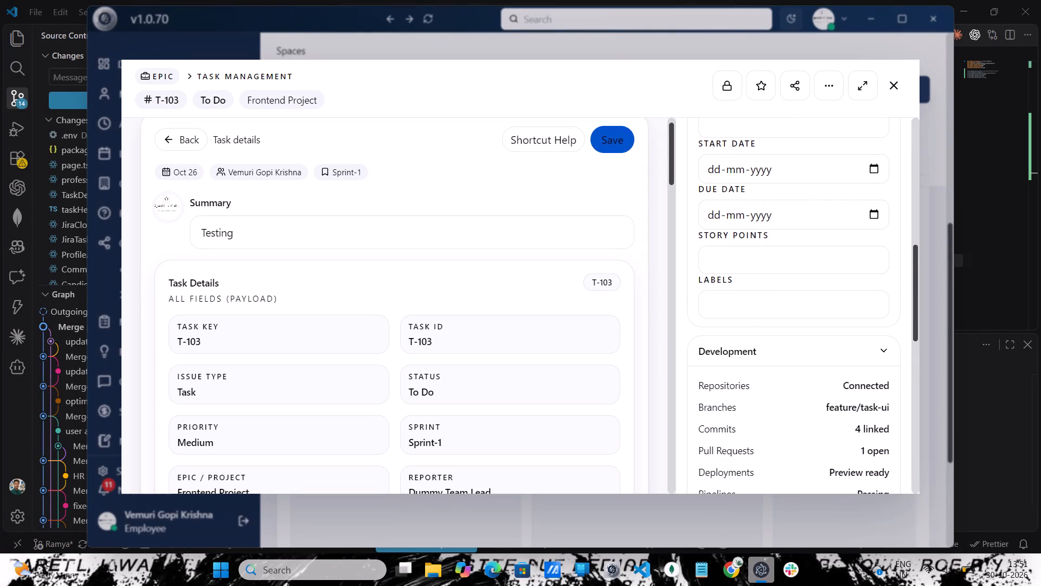
pyautogui.scroll(-2, 763, 284)
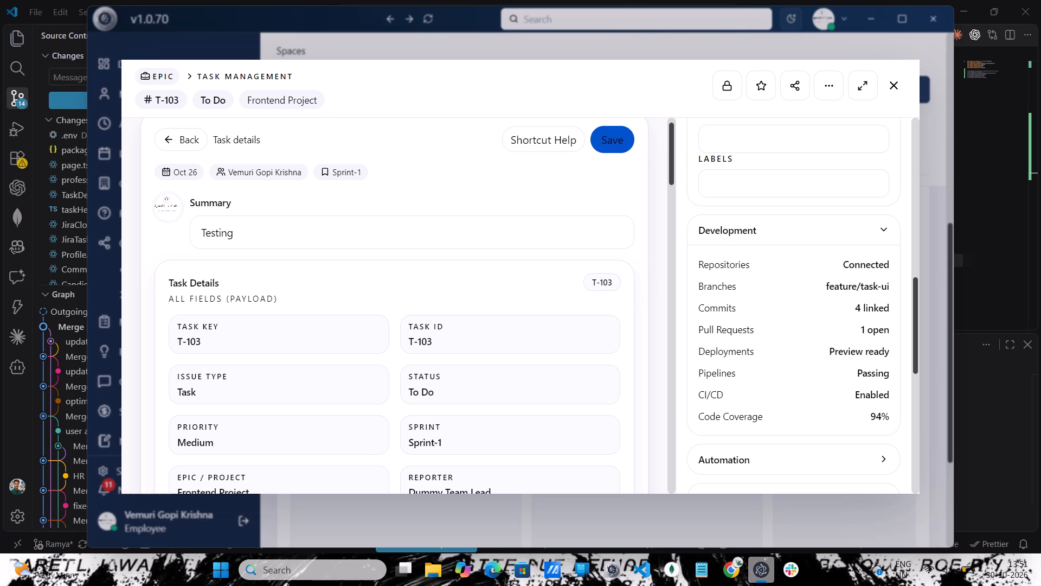
# Examine task T-103's fields, description, subtasks, linked work items, documentation, attachments and activity, and close the task.
pyautogui.scroll(-4, 512, 410)
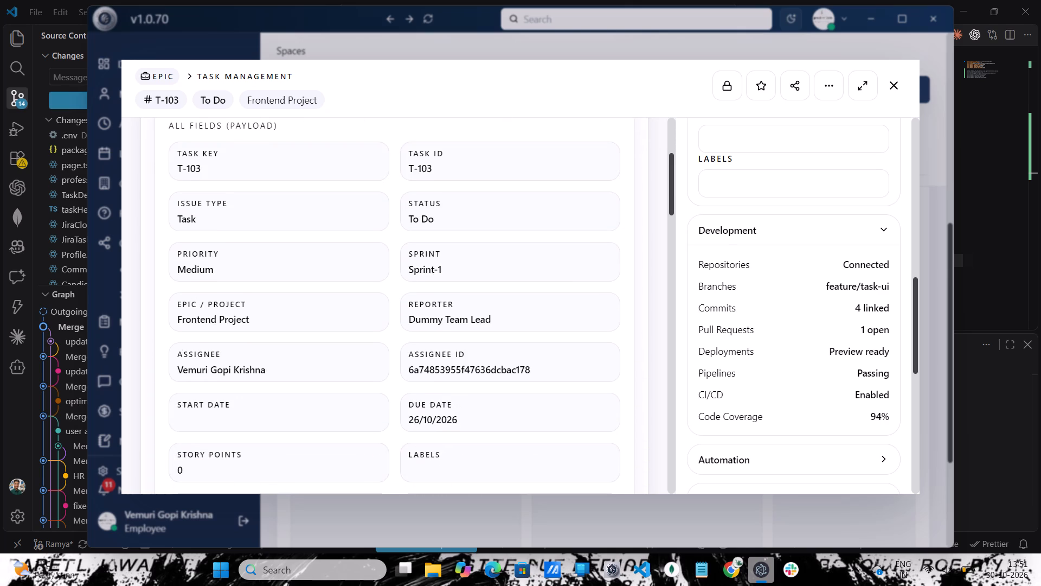
pyautogui.scroll(-9, 512, 410)
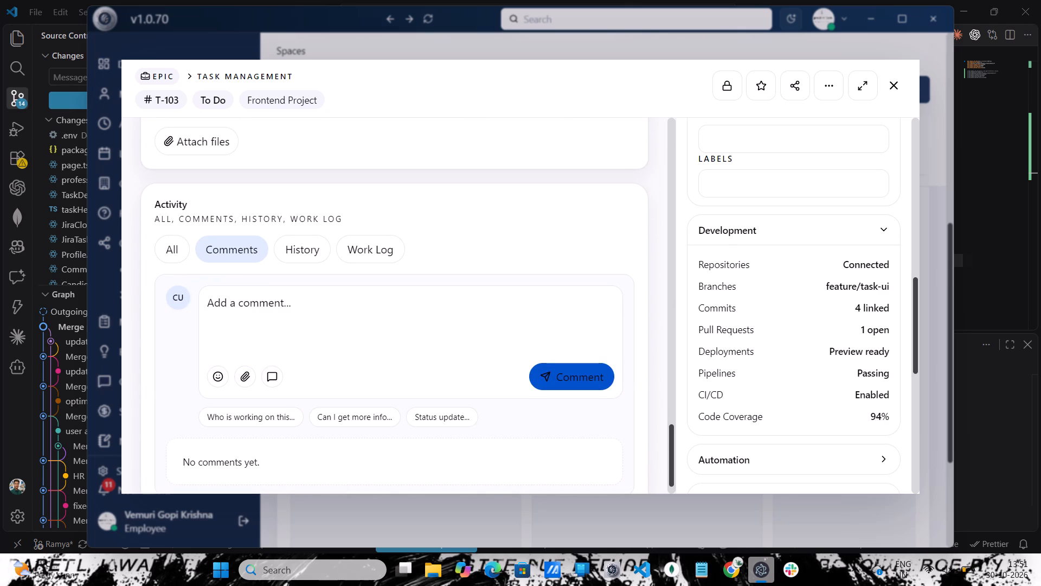
pyautogui.scroll(6, 512, 410)
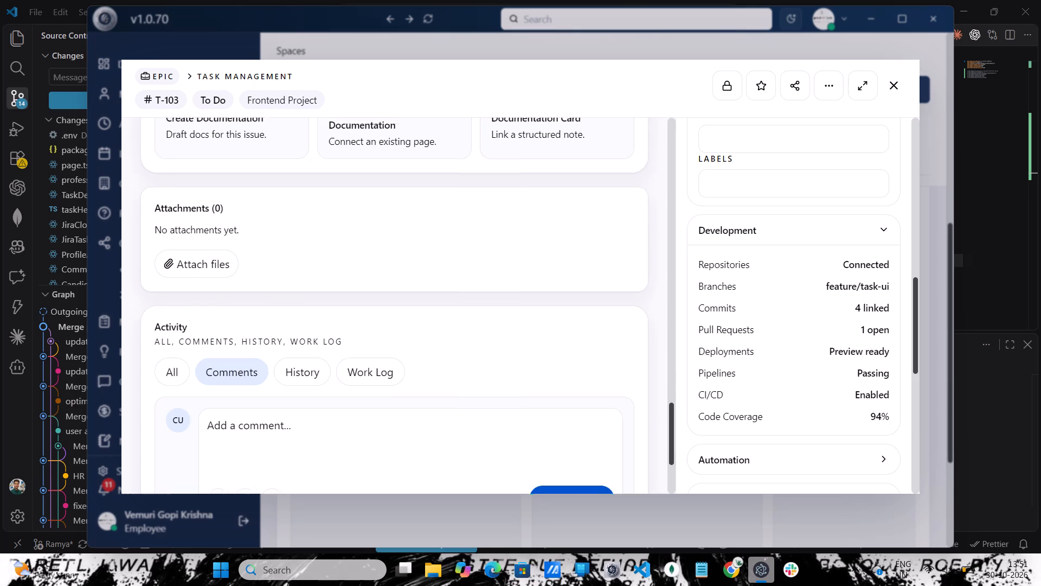
pyautogui.scroll(6, 512, 410)
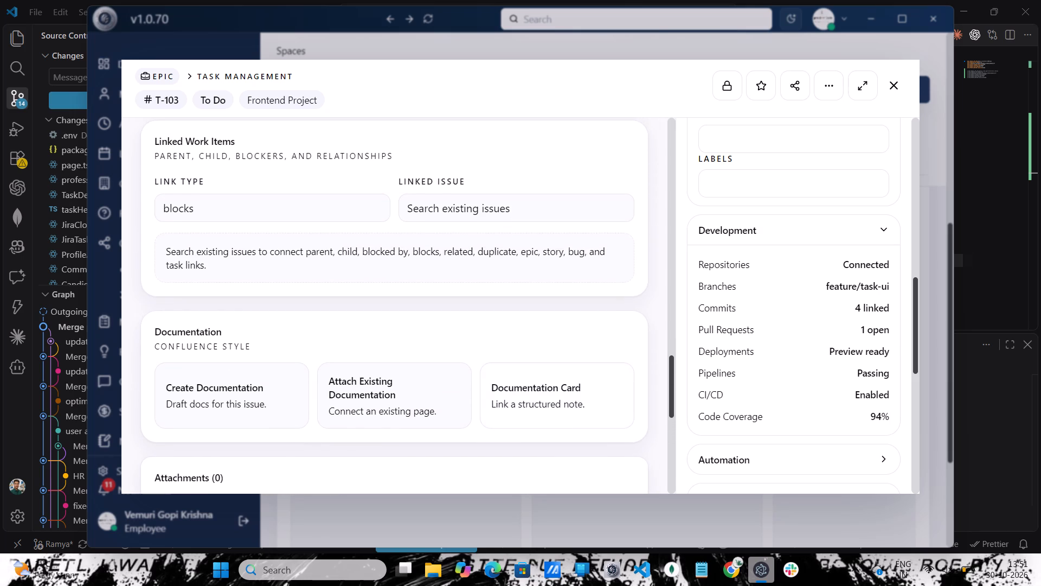
pyautogui.scroll(4, 512, 410)
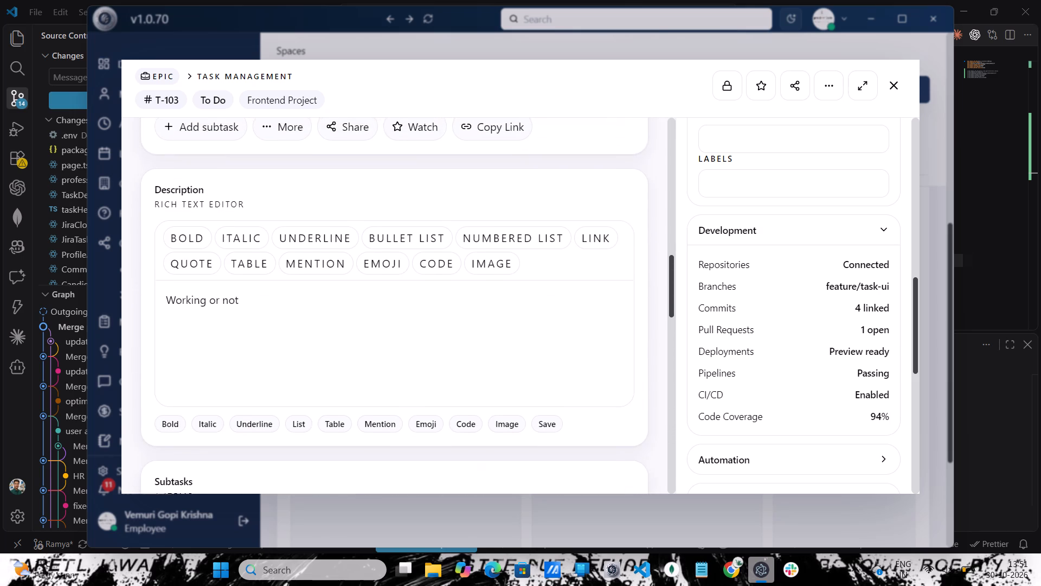
pyautogui.scroll(-1, 512, 410)
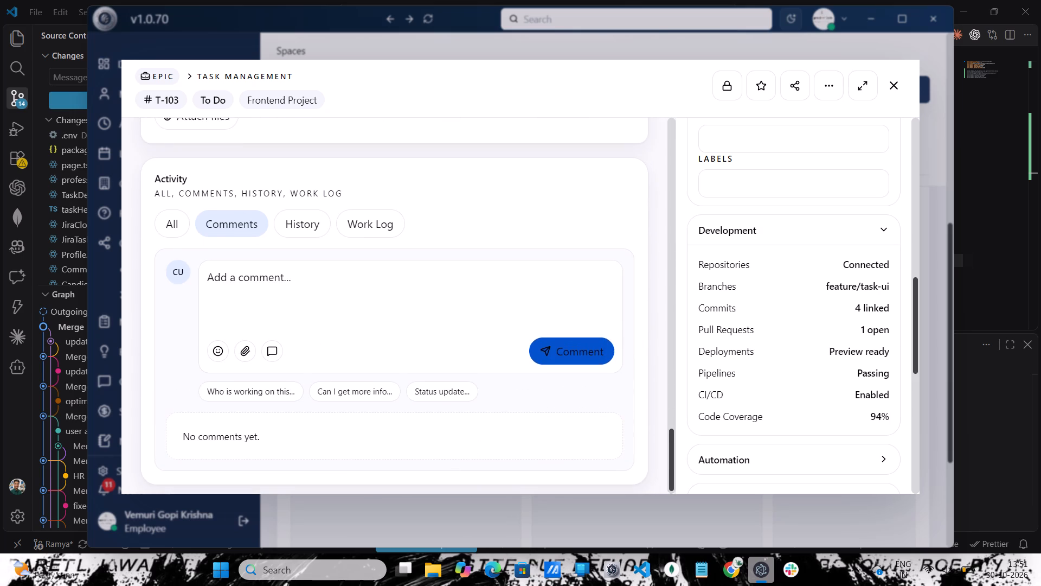
pyautogui.scroll(3, 512, 410)
pyautogui.scroll(1, 530, 297)
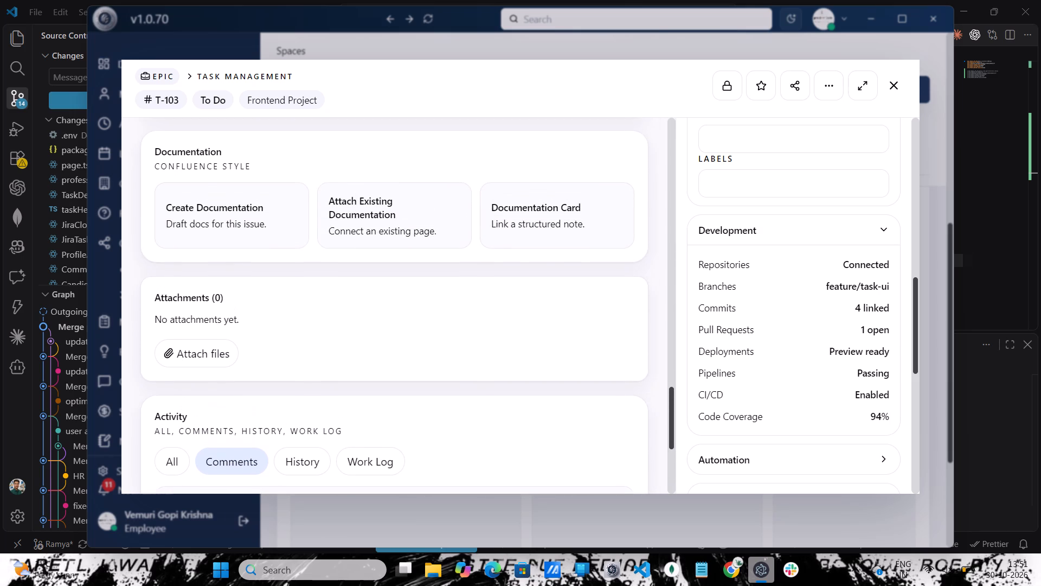
pyautogui.scroll(1, 530, 297)
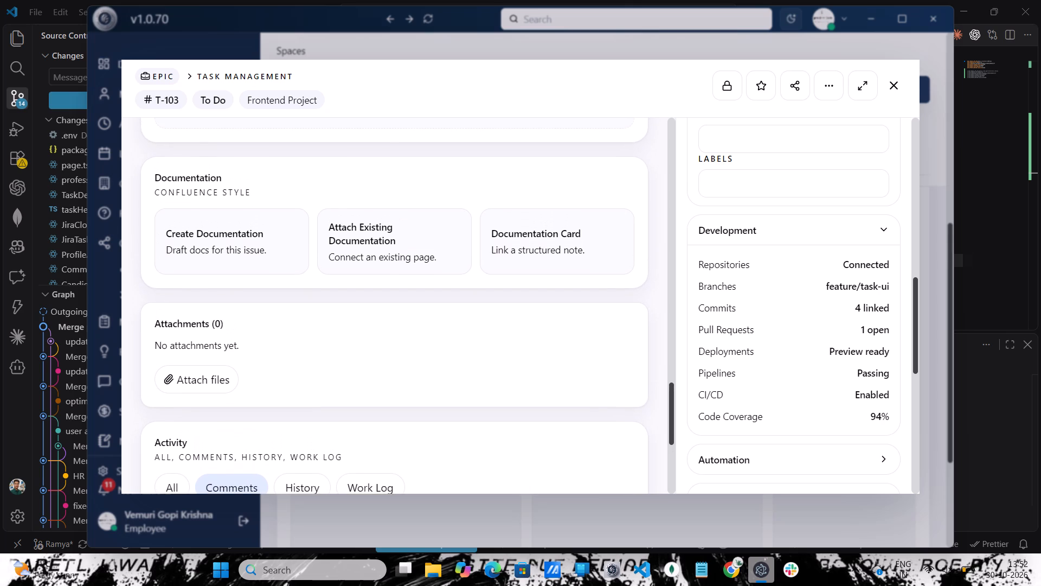
pyautogui.scroll(3, 530, 297)
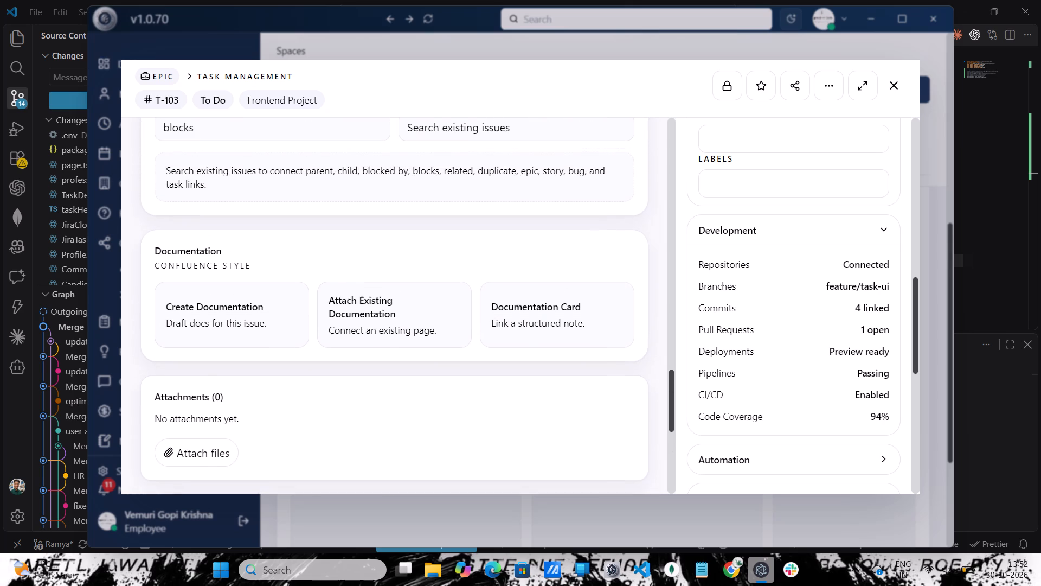
pyautogui.scroll(5, 530, 297)
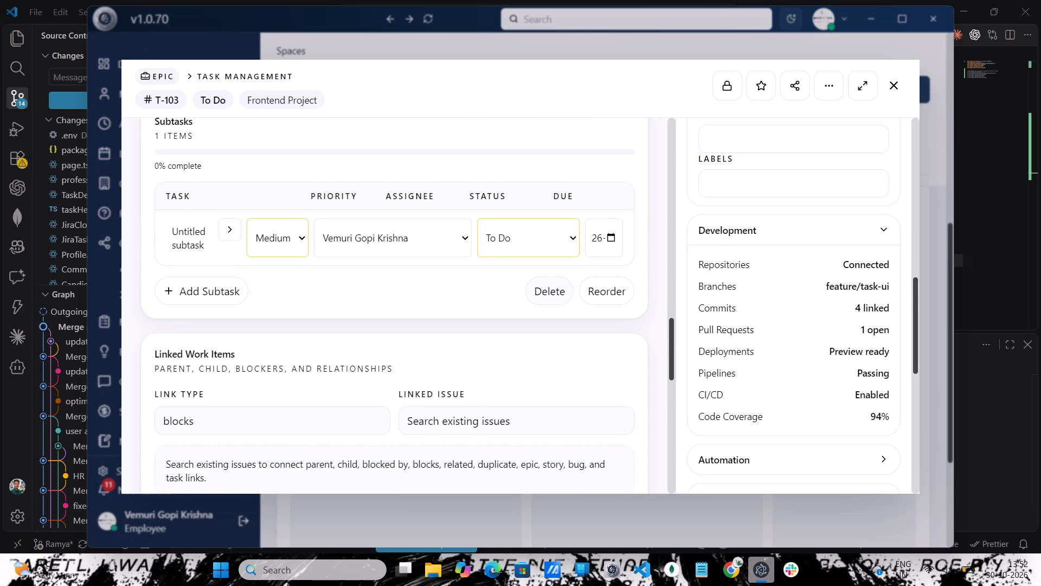
pyautogui.scroll(6, 530, 297)
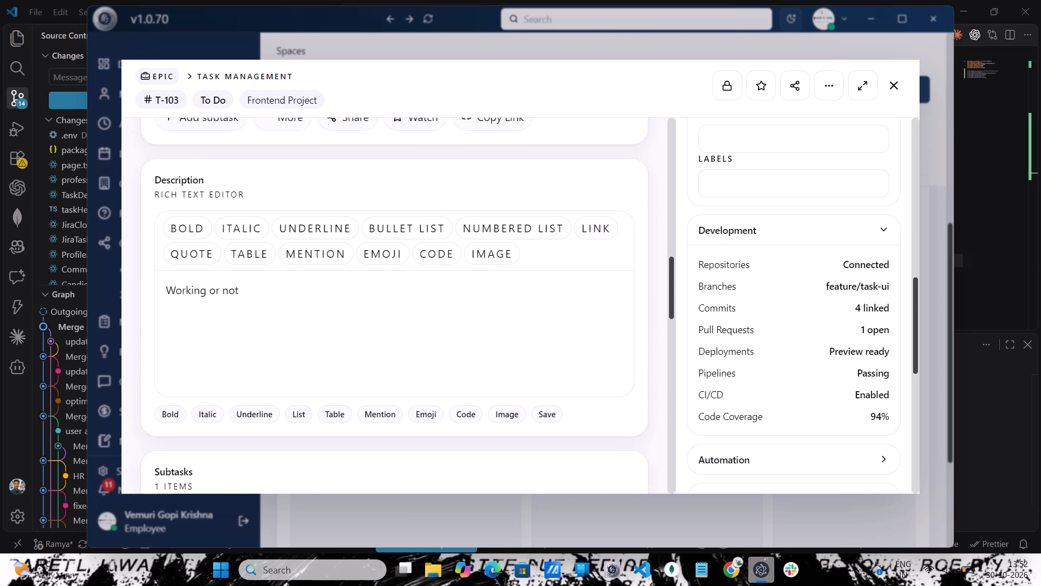
pyautogui.scroll(7, 530, 297)
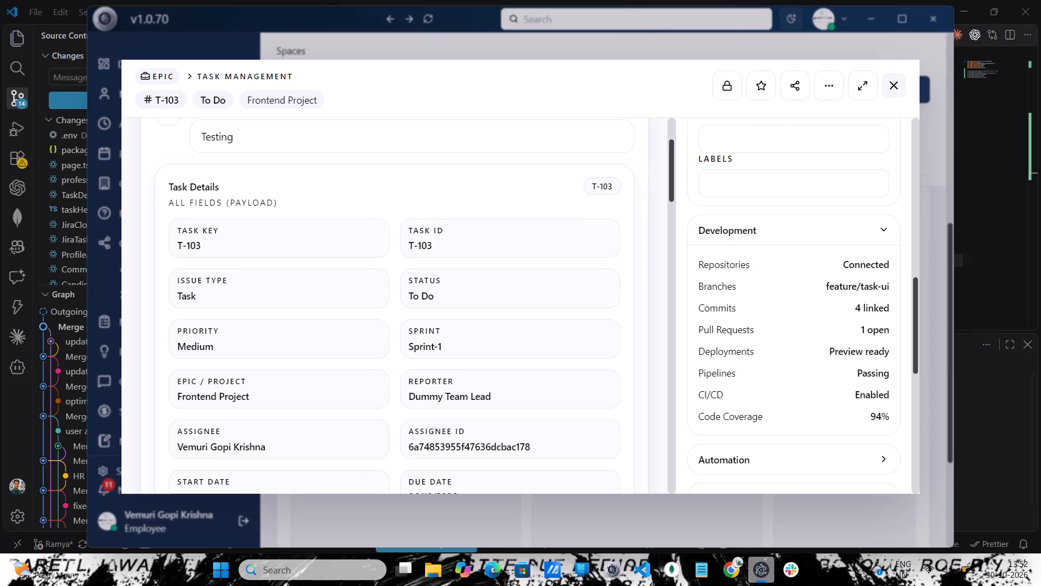
pyautogui.click(903, 86)
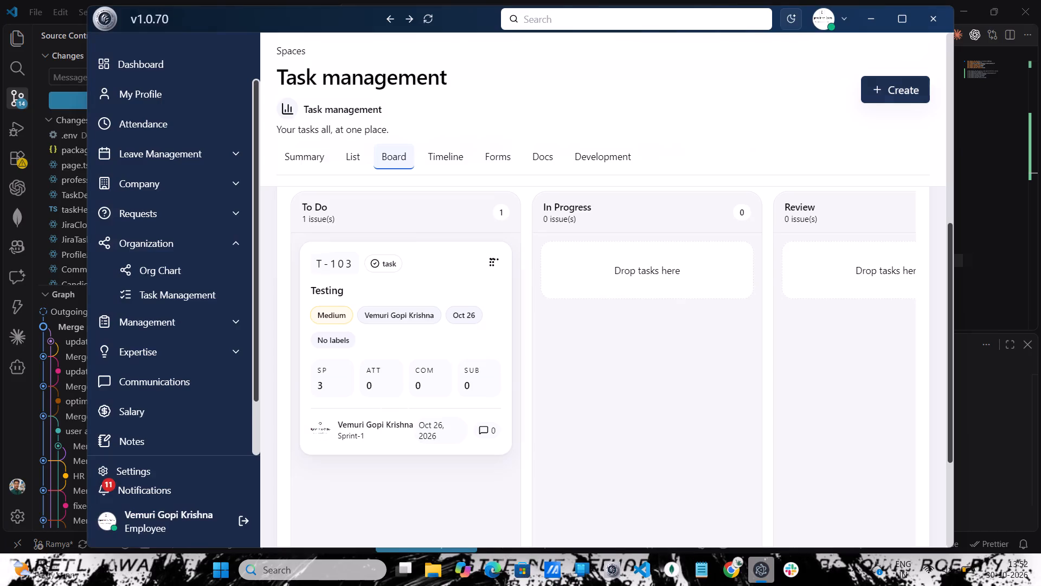
# View the employee's profile menu with its status options and notifications, and close it.
pyautogui.click(844, 22)
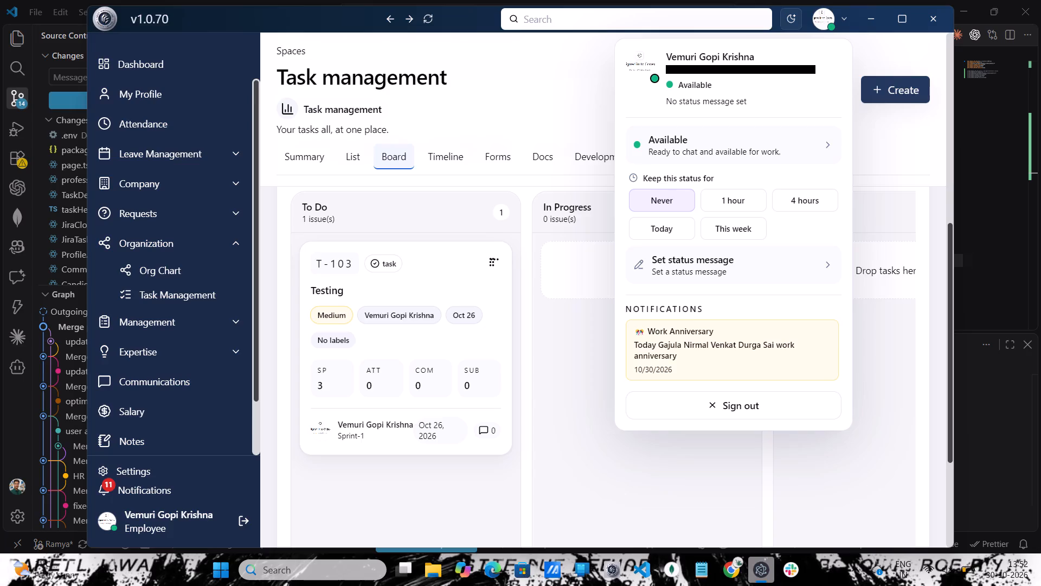
pyautogui.click(751, 298)
pyautogui.click(582, 86)
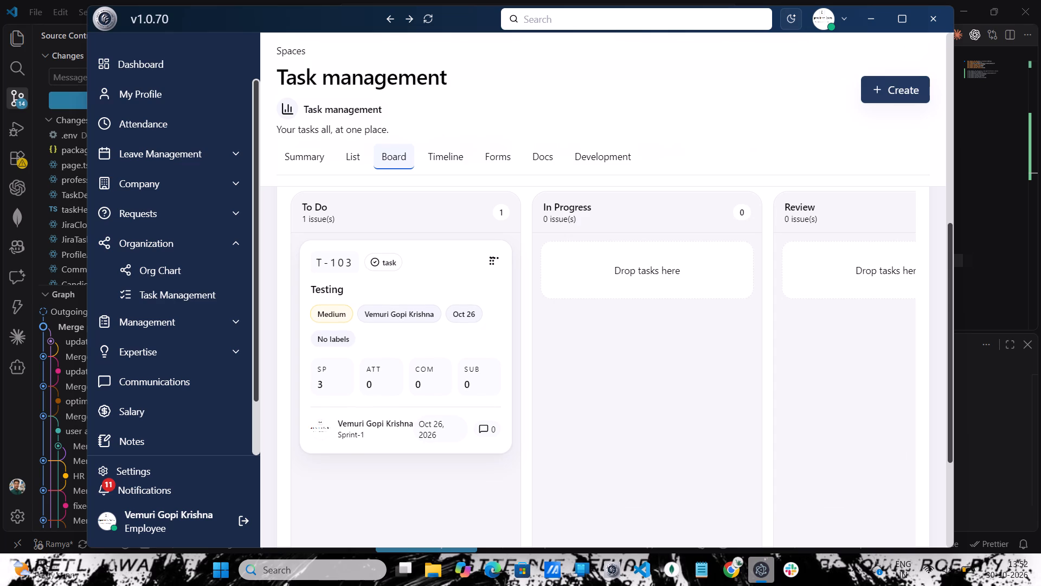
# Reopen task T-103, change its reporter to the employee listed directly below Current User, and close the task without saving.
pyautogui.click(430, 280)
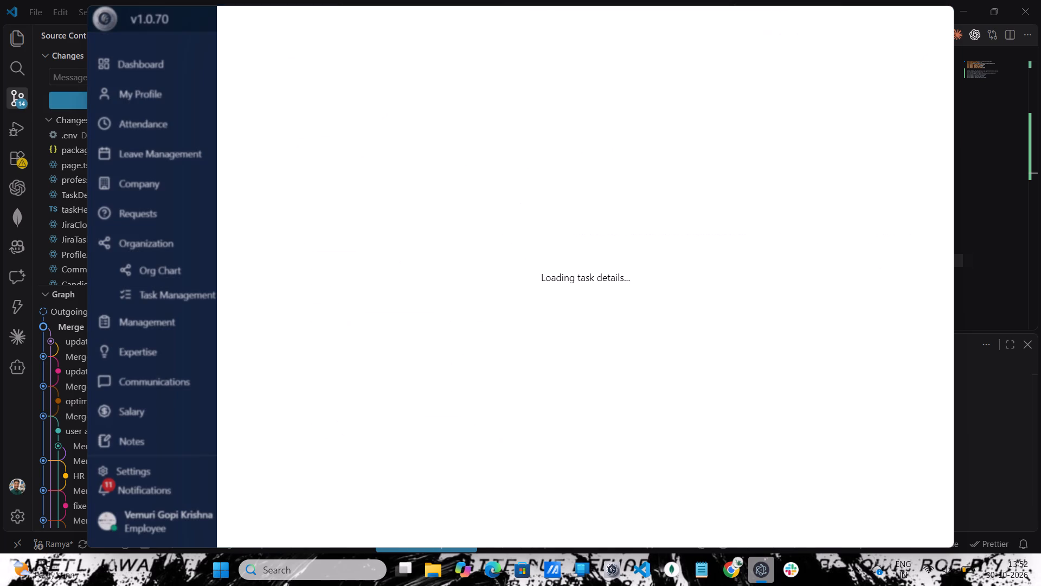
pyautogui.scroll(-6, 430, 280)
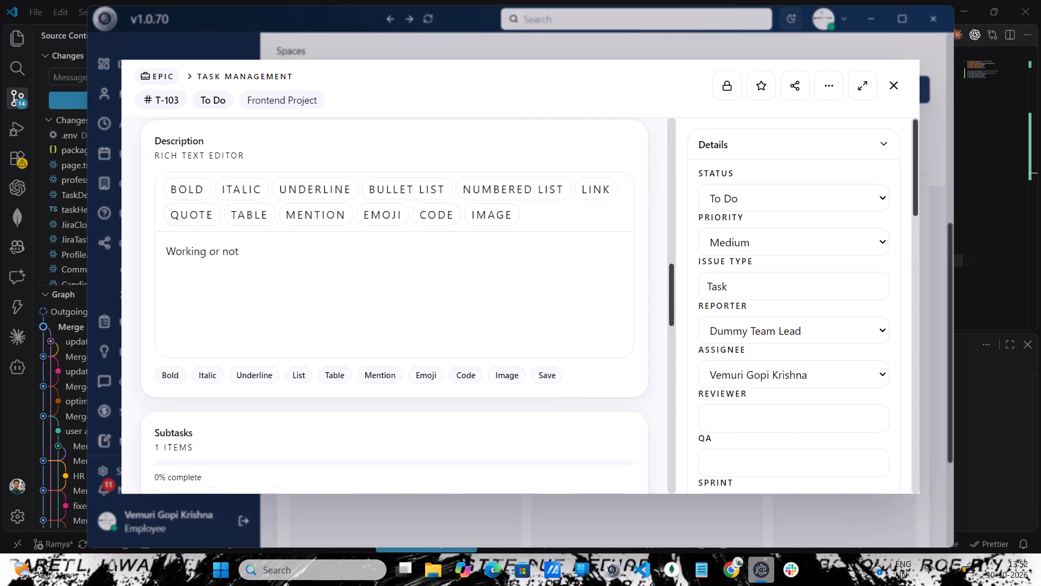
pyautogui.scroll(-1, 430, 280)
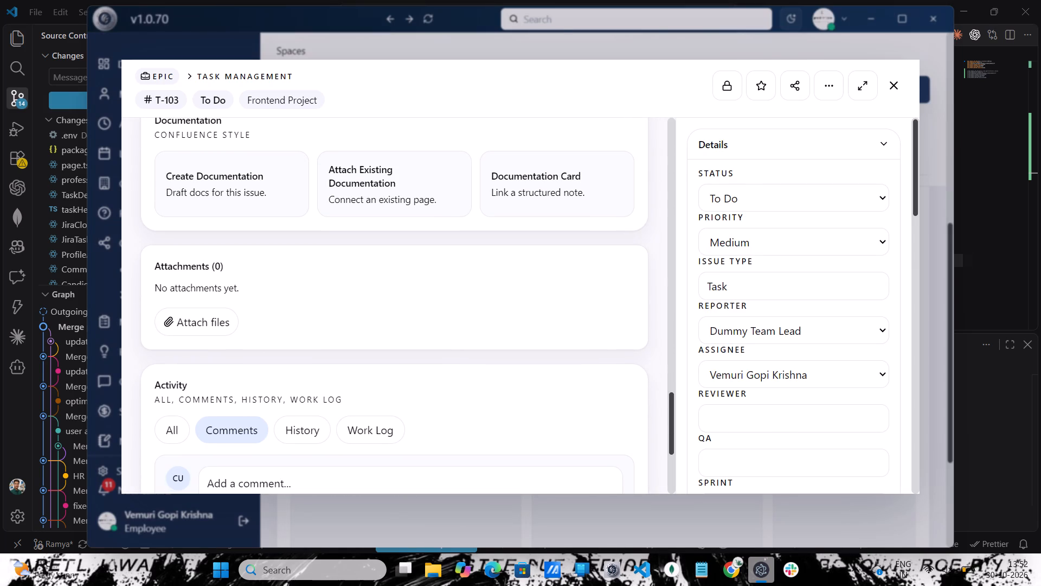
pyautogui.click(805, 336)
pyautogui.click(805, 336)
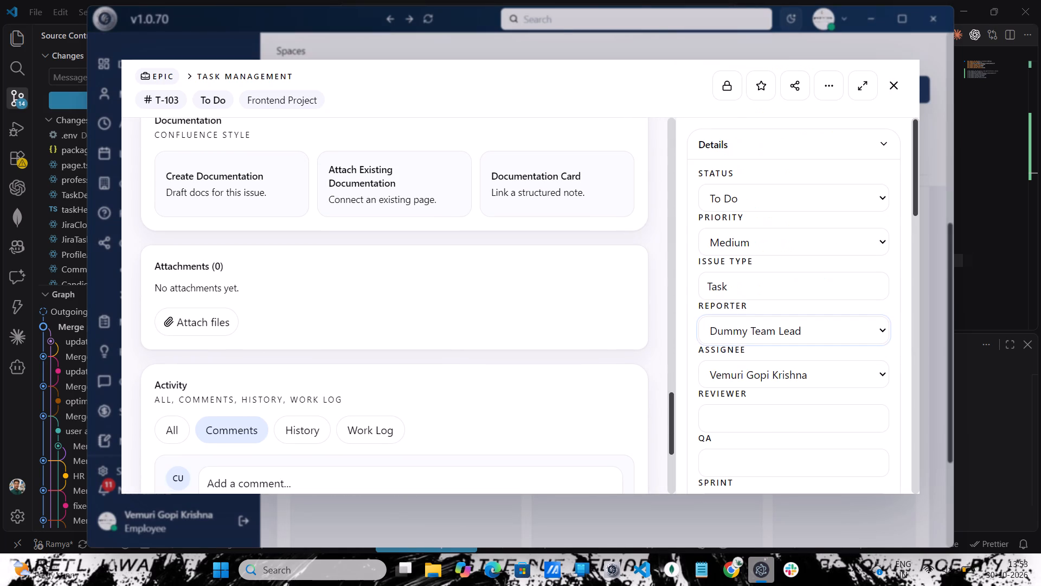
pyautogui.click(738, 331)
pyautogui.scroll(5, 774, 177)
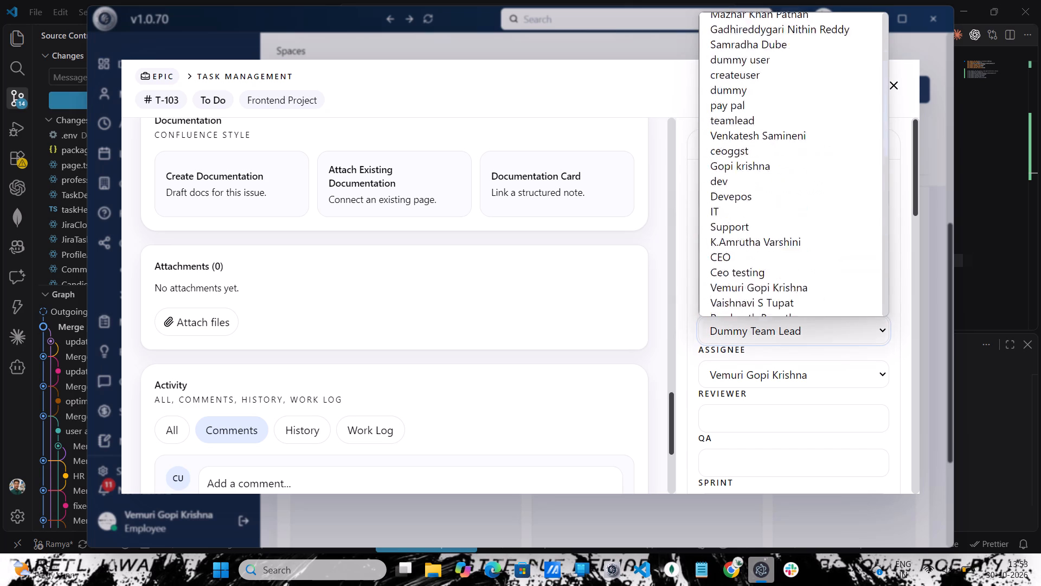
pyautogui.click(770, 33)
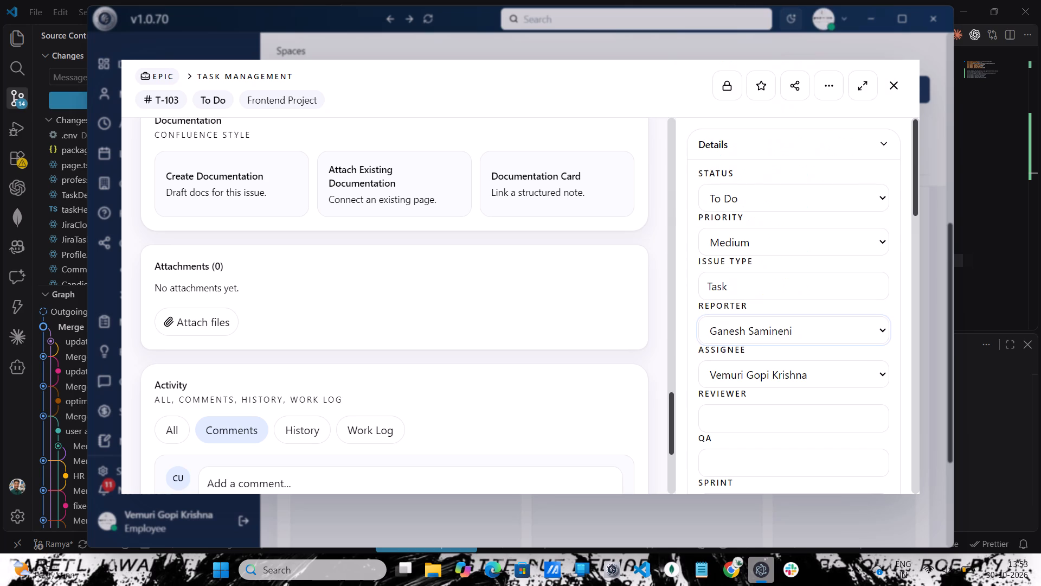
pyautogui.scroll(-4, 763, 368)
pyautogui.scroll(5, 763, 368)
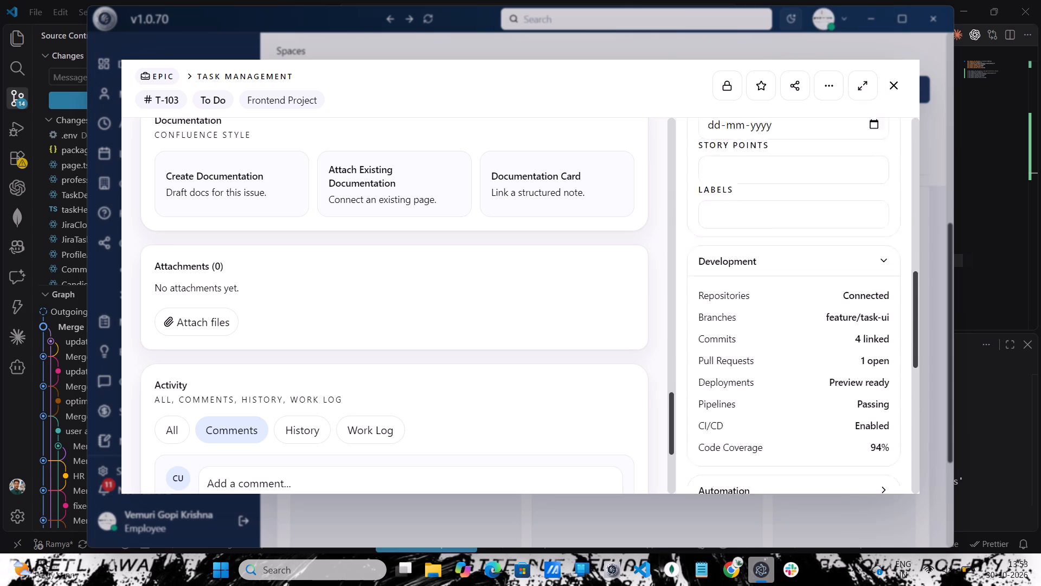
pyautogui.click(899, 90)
# Reopen task T-103, set its reporter to the employee listed directly below Current User, and try to save the change.
pyautogui.click(455, 288)
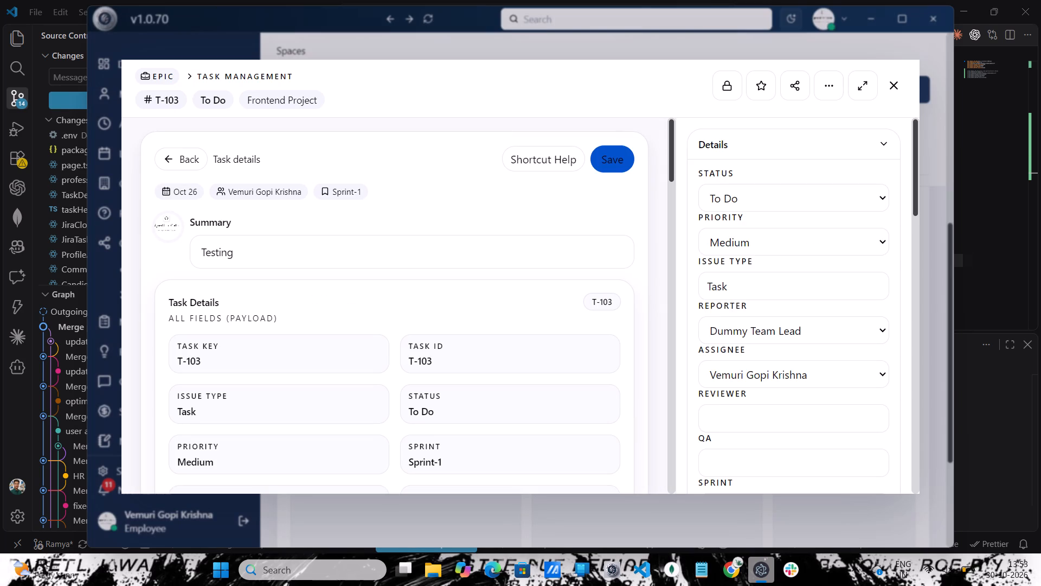
pyautogui.click(817, 339)
pyautogui.scroll(4, 782, 219)
pyautogui.scroll(4, 771, 35)
pyautogui.click(768, 41)
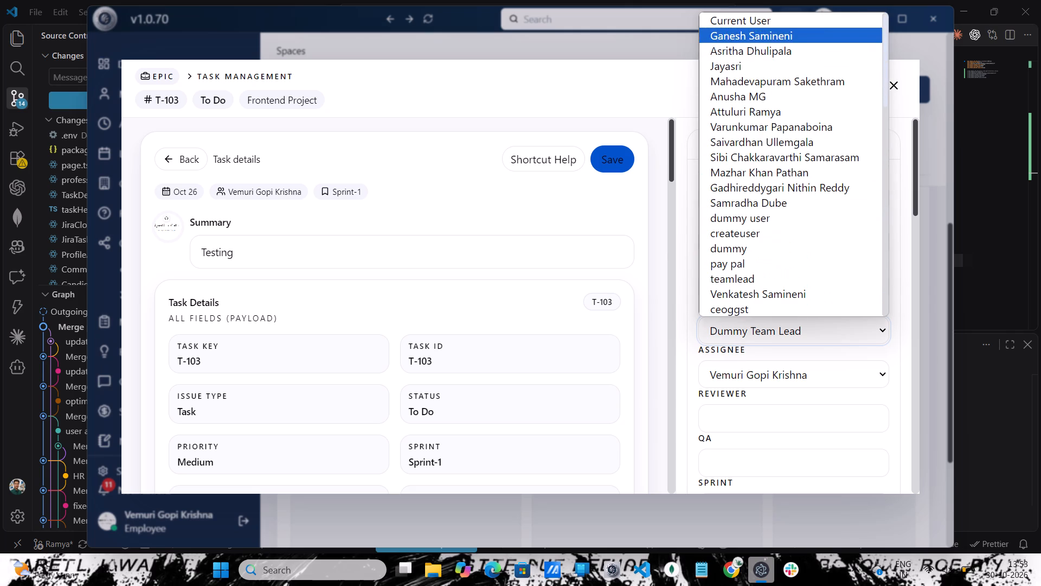
pyautogui.hscroll(-3, 628, 111)
pyautogui.click(623, 147)
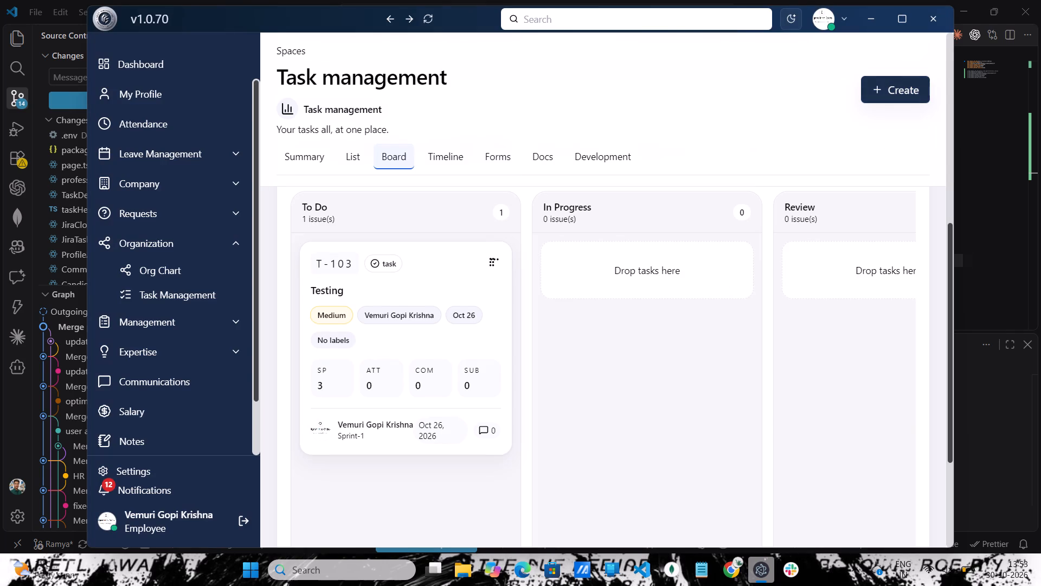
# Reopen task T-103 and examine its reporter options, time tracking, dependencies, attachments and linked work items.
pyautogui.click(415, 270)
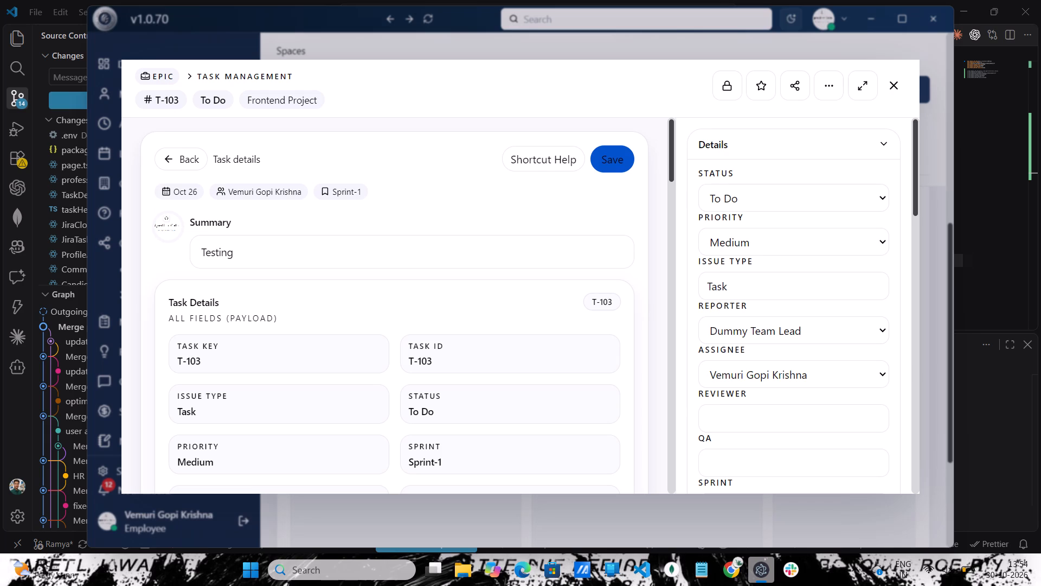
pyautogui.click(764, 330)
pyautogui.click(764, 330)
pyautogui.scroll(-2, 764, 330)
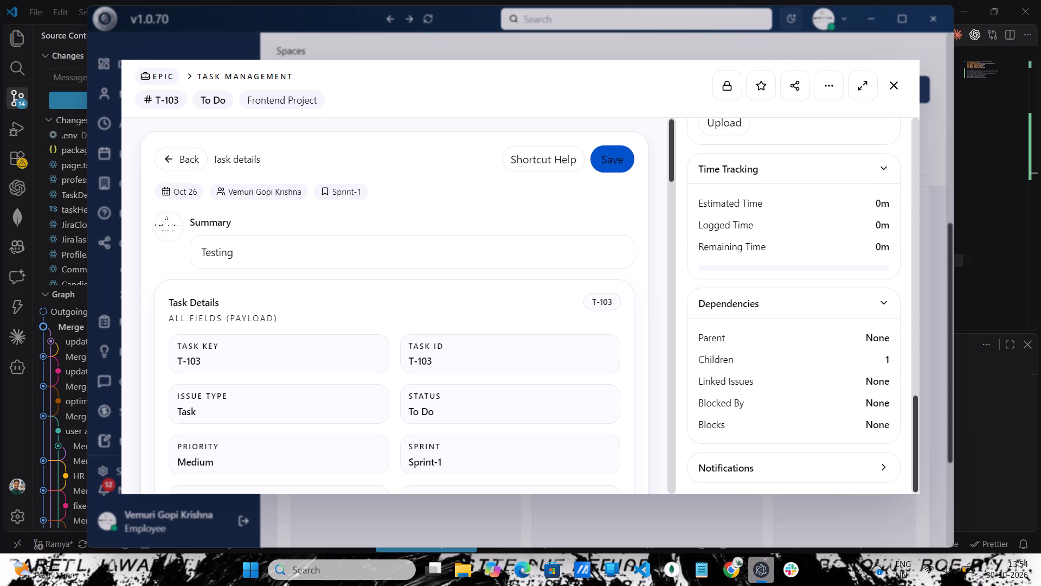
pyautogui.scroll(1, 764, 330)
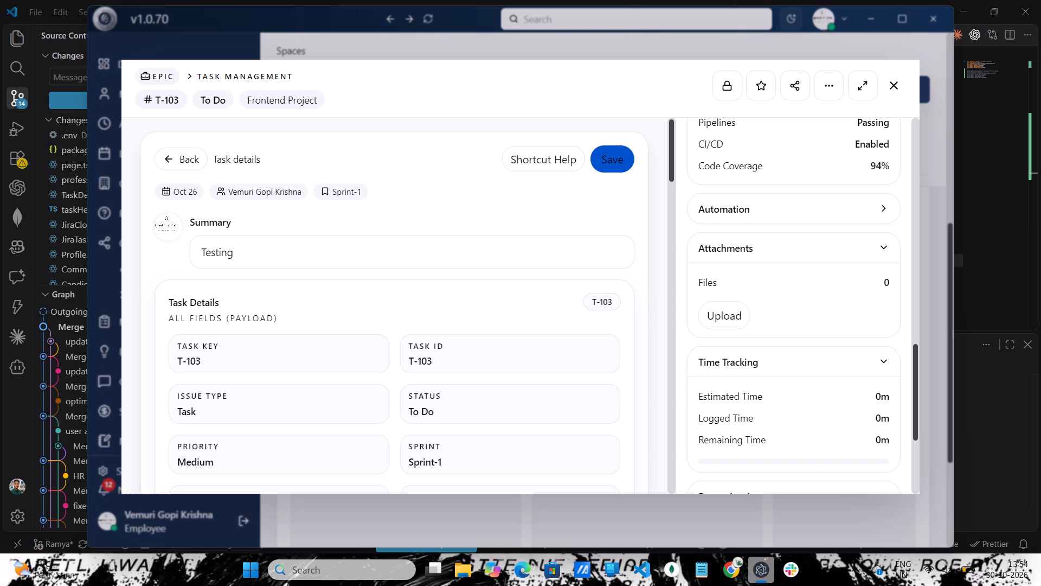
pyautogui.scroll(-2, 473, 361)
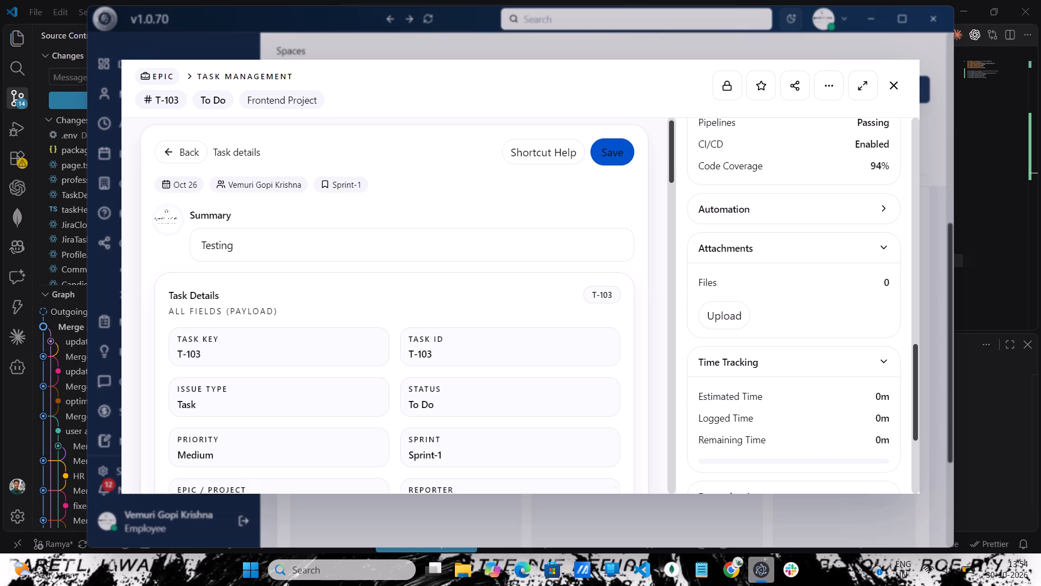
pyautogui.scroll(-2, 473, 361)
pyautogui.scroll(1, 473, 361)
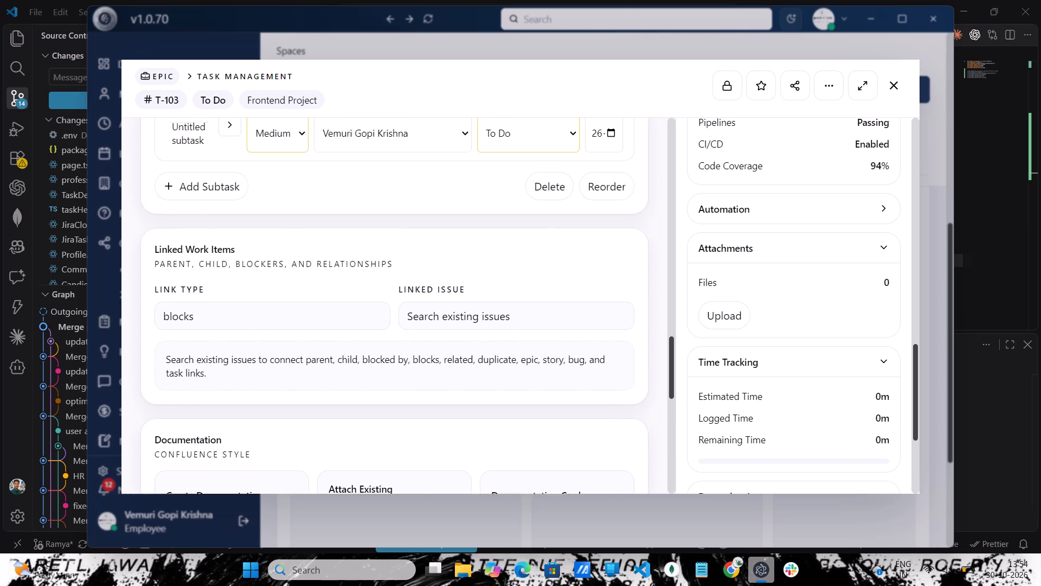
# Open the untitled subtask of T-103, examine its basic information, activity and time tracking, and try the full-screen view.
pyautogui.scroll(1, 473, 361)
pyautogui.click(227, 321)
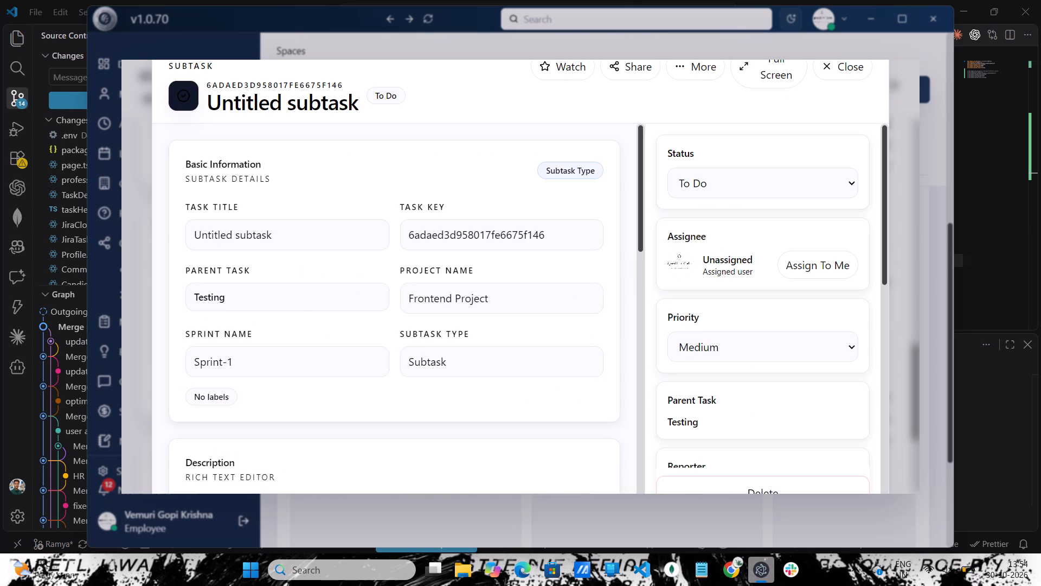
pyautogui.scroll(-9, 642, 314)
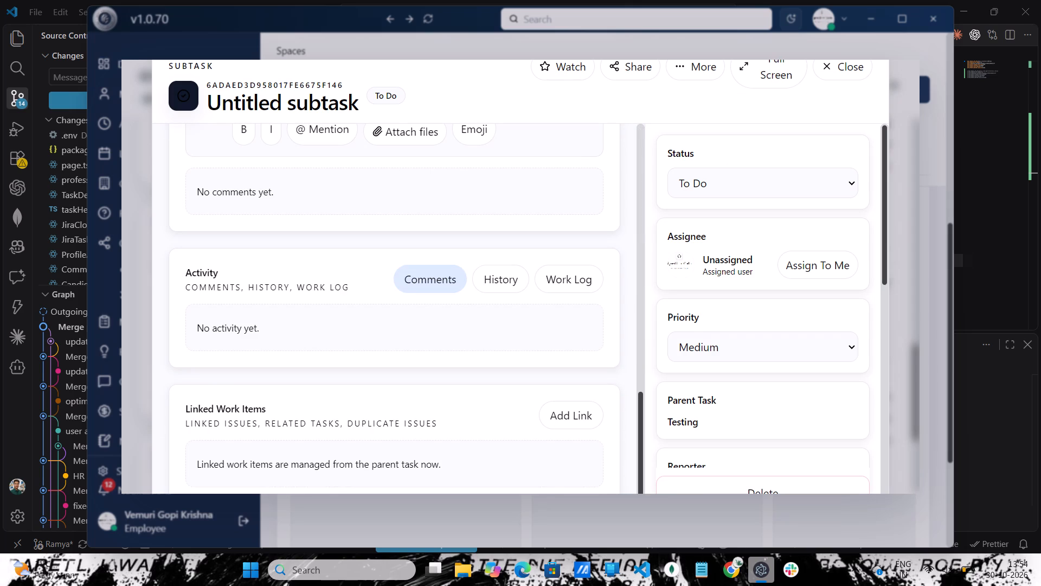
pyautogui.scroll(-4, 755, 310)
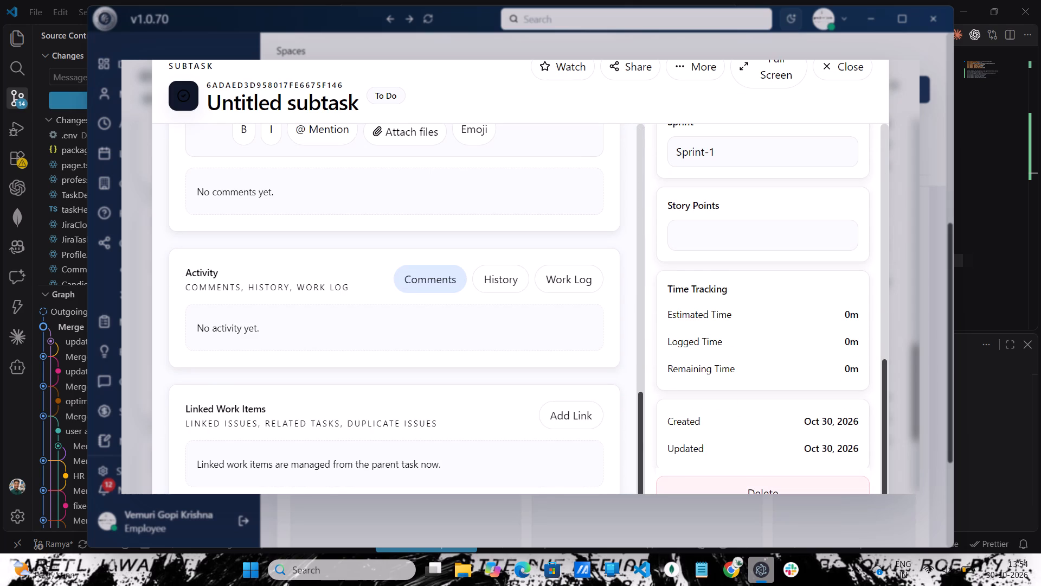
pyautogui.scroll(5, 596, 278)
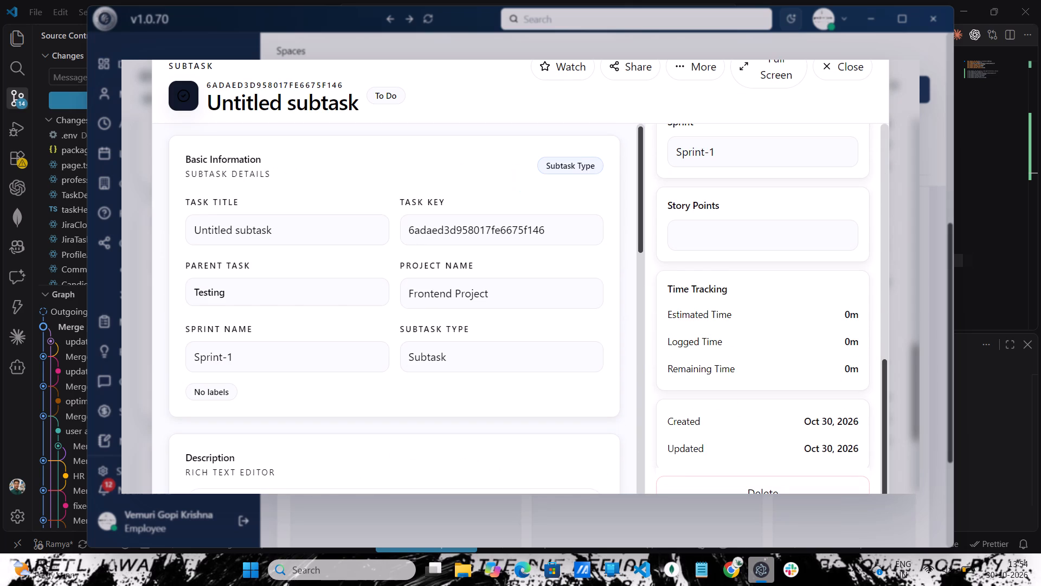
pyautogui.click(762, 67)
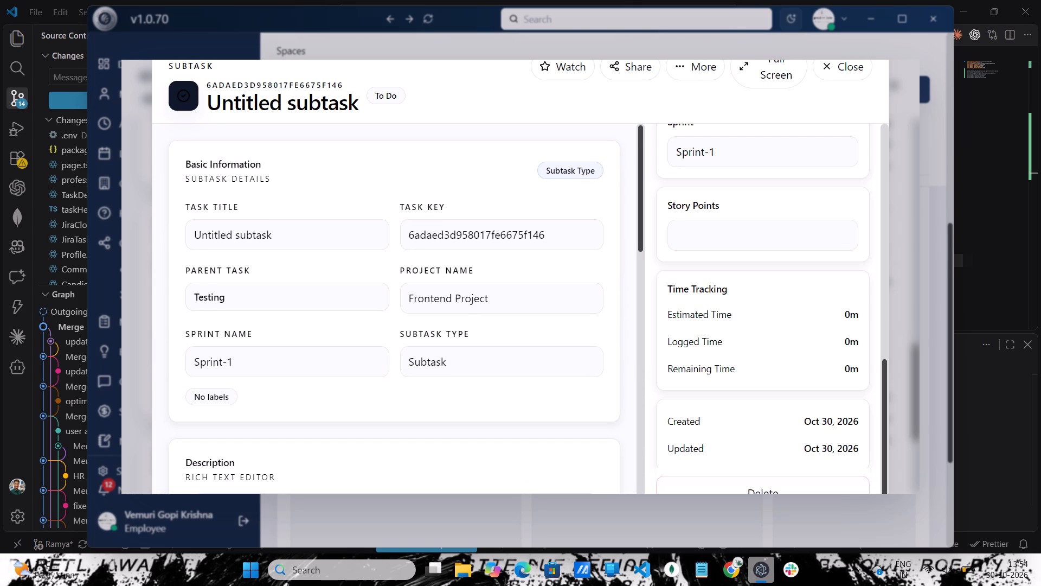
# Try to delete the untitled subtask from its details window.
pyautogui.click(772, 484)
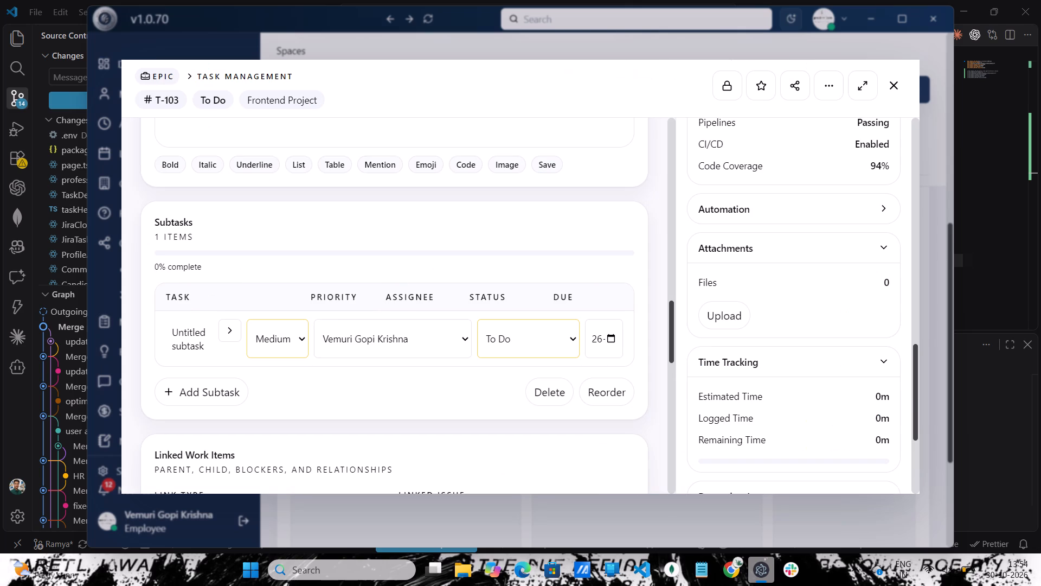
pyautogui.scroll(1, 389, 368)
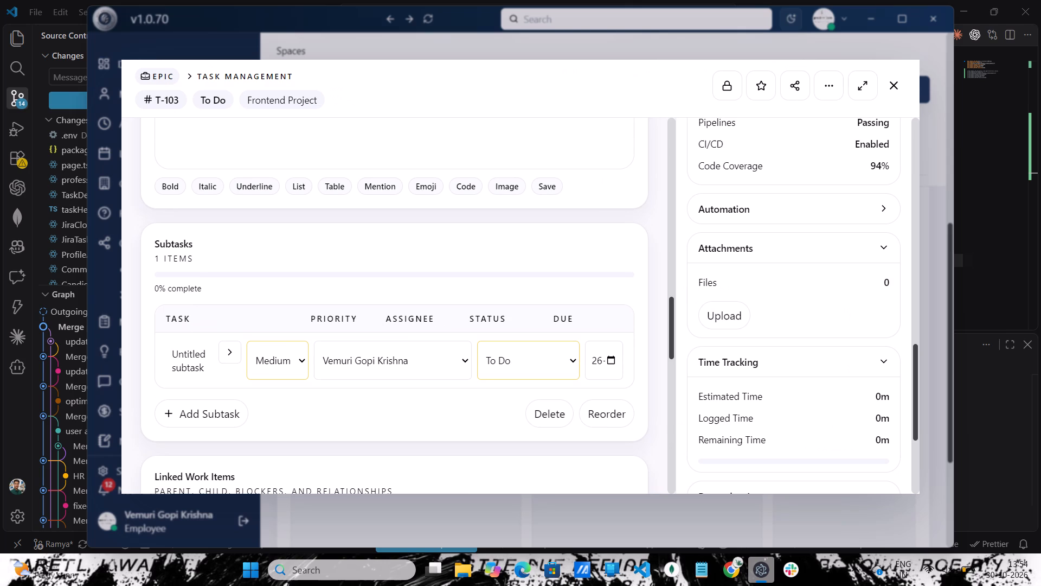
# Reload the task board, check the T-103 card and its details, and close the task.
pyautogui.hotkey('ctrl', 'r')
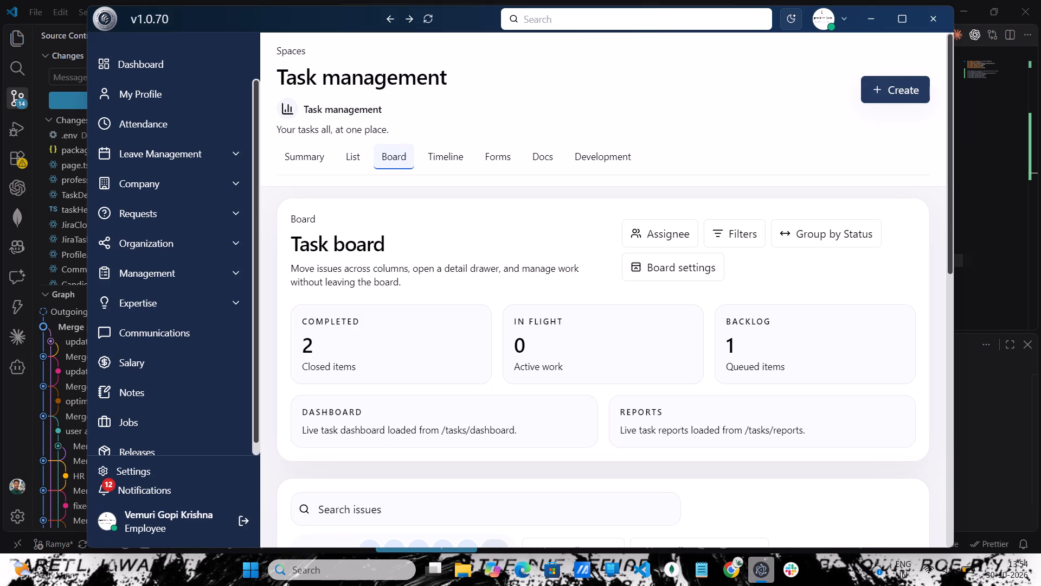
pyautogui.scroll(-2, 498, 463)
pyautogui.scroll(1, 498, 463)
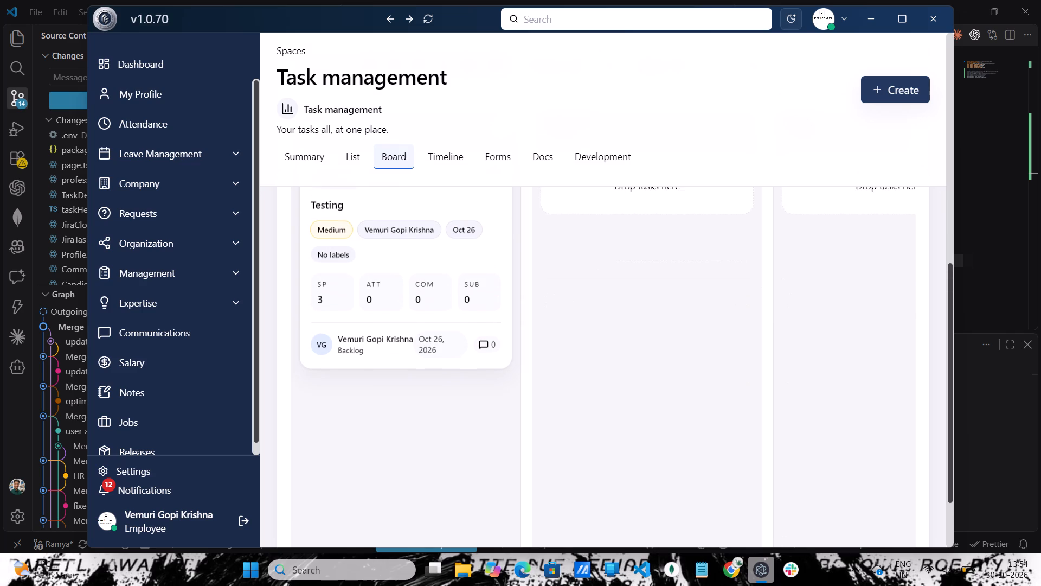
pyautogui.click(418, 253)
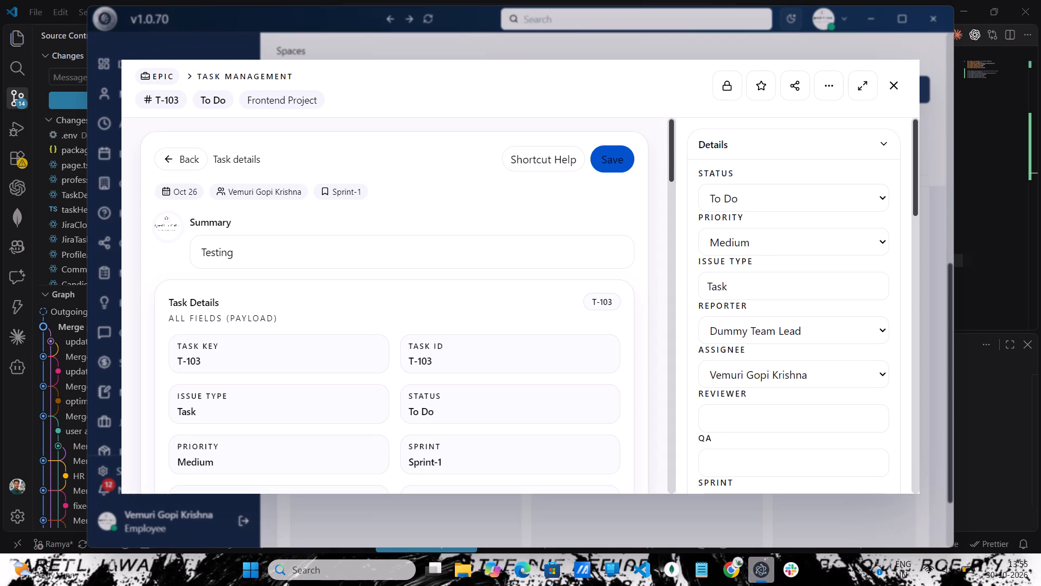
pyautogui.click(893, 82)
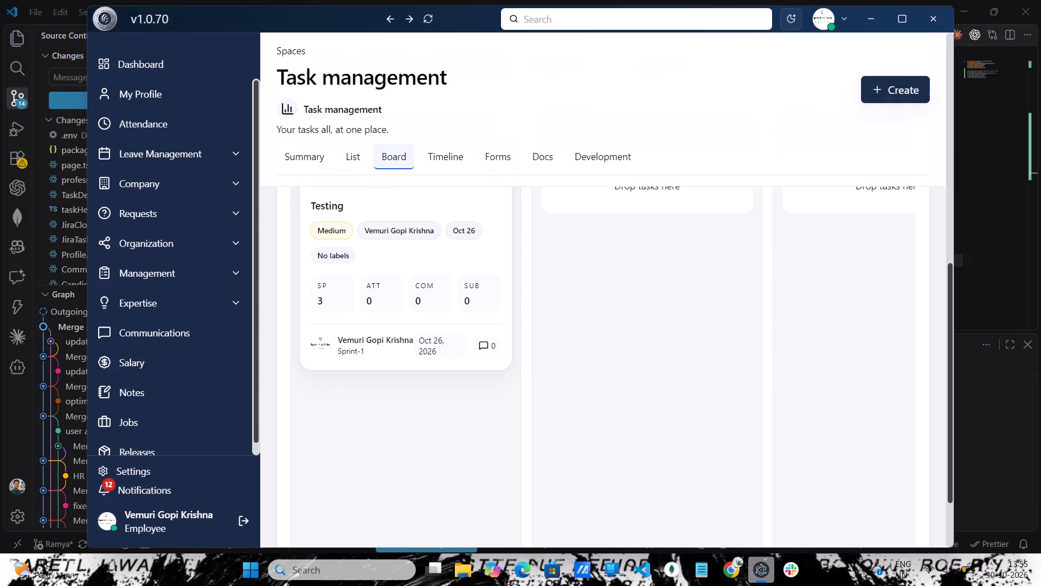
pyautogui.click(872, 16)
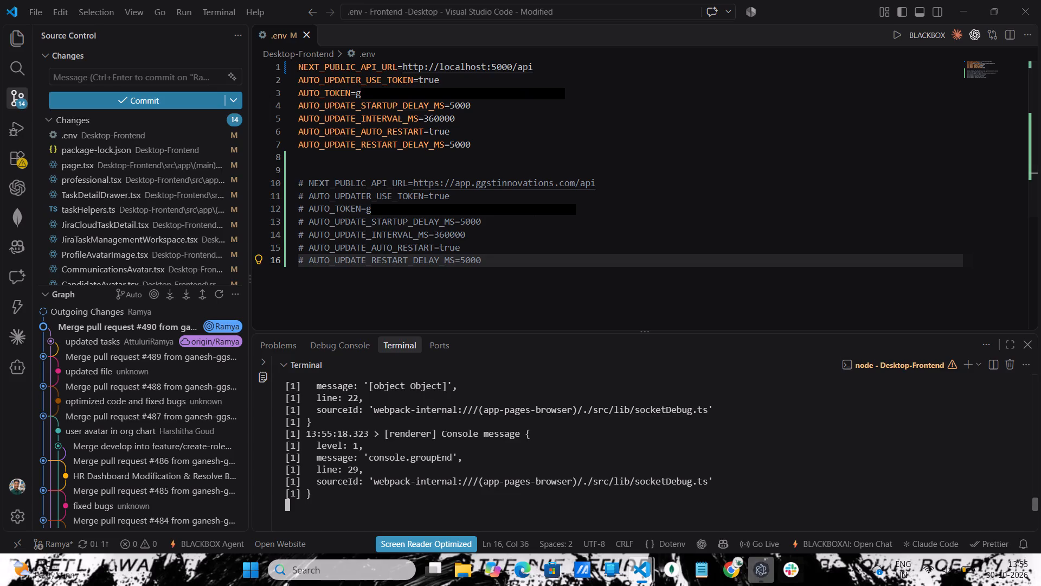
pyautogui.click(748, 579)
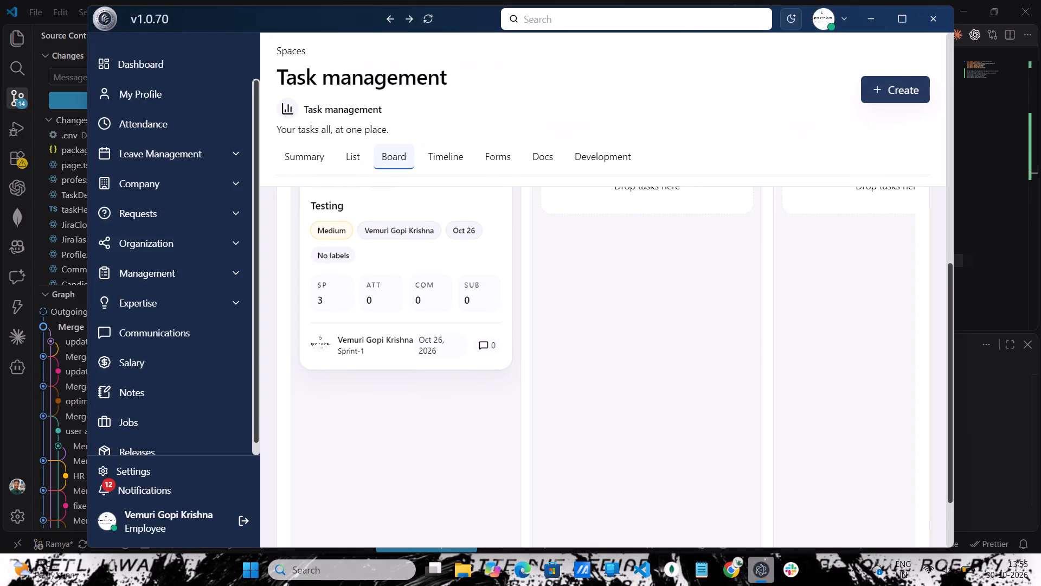
# Reopen task T-103 and view its priority and status options without changing either.
pyautogui.click(407, 247)
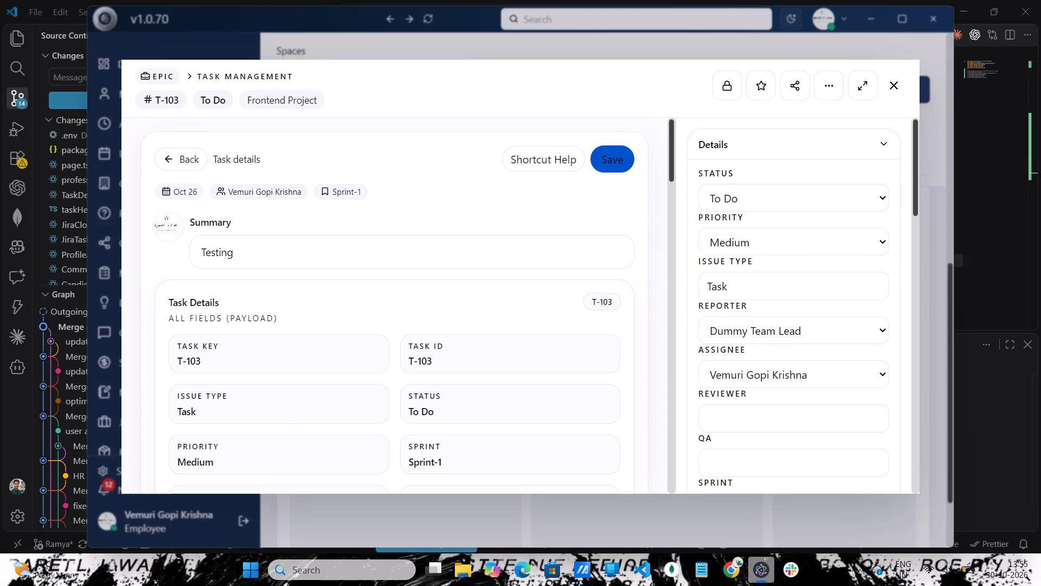
pyautogui.scroll(1, 790, 352)
pyautogui.click(801, 239)
pyautogui.click(801, 239)
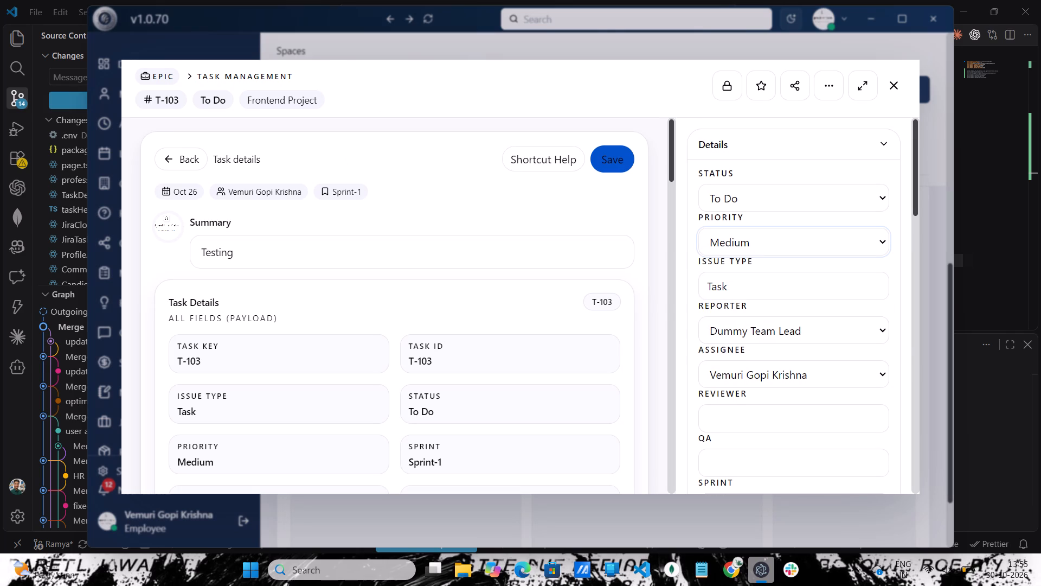
pyautogui.scroll(-4, 822, 340)
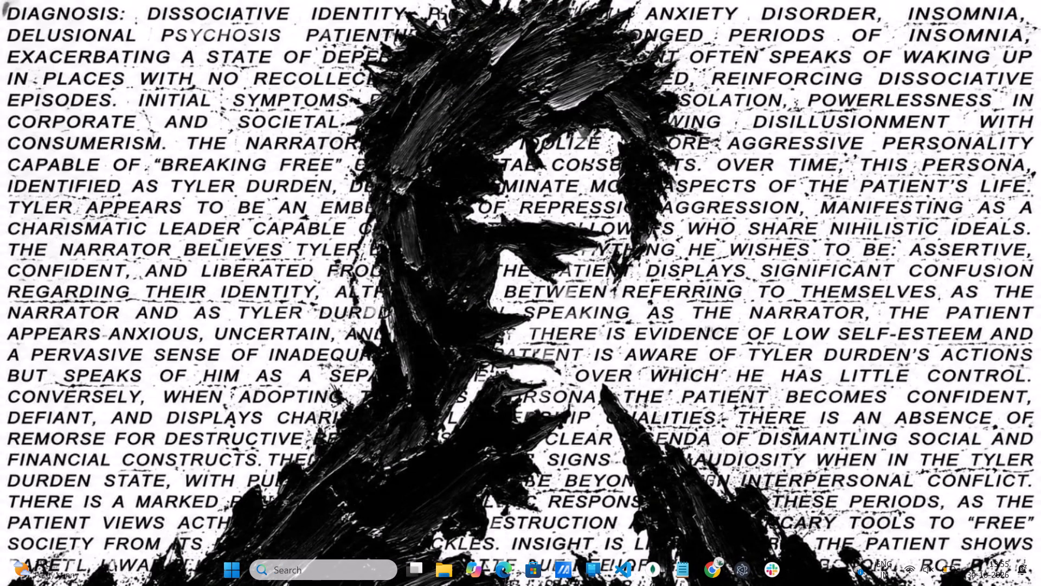
pyautogui.click(734, 570)
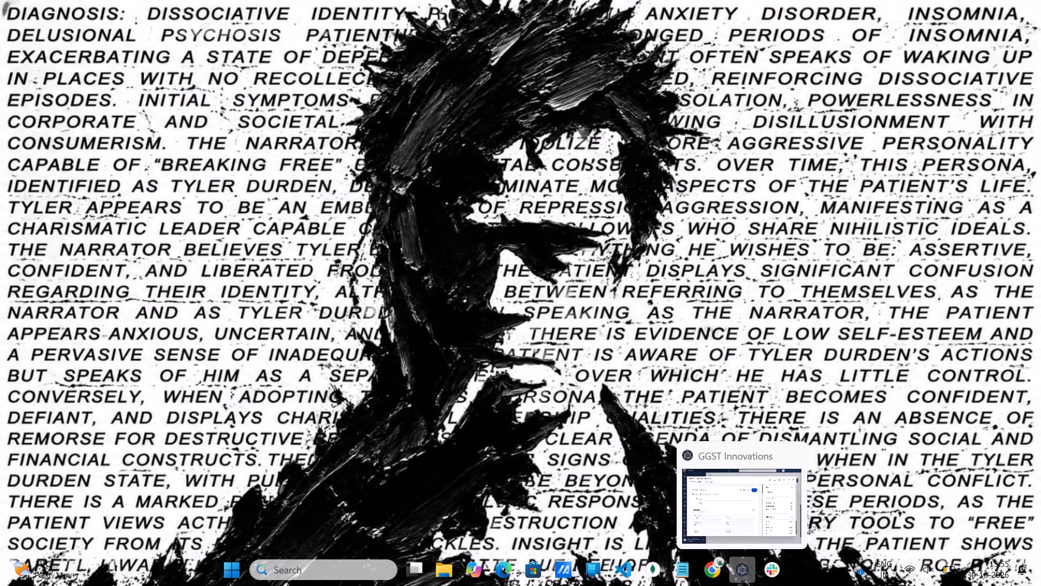
pyautogui.scroll(2, 810, 258)
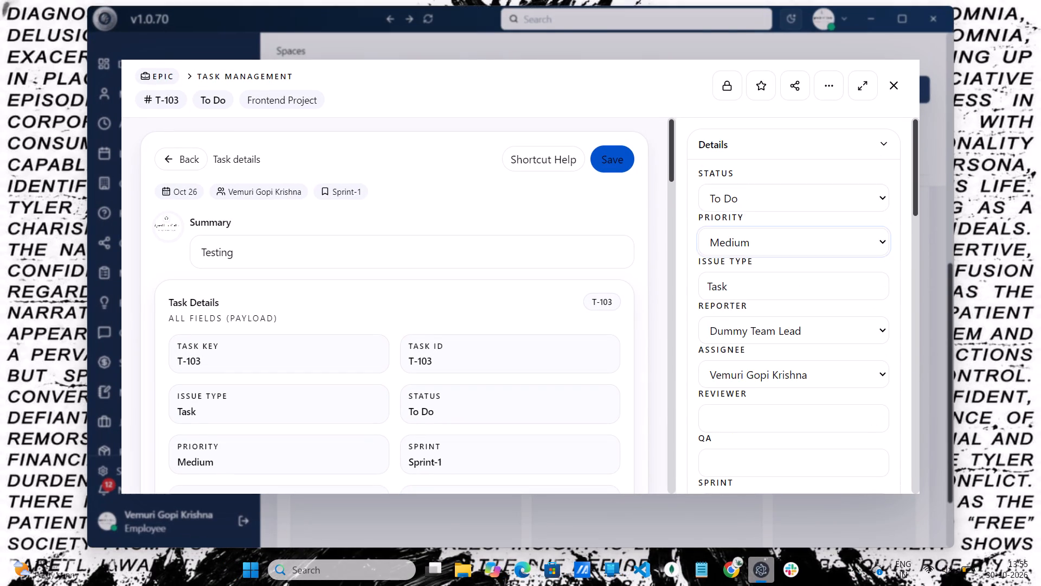
pyautogui.click(831, 200)
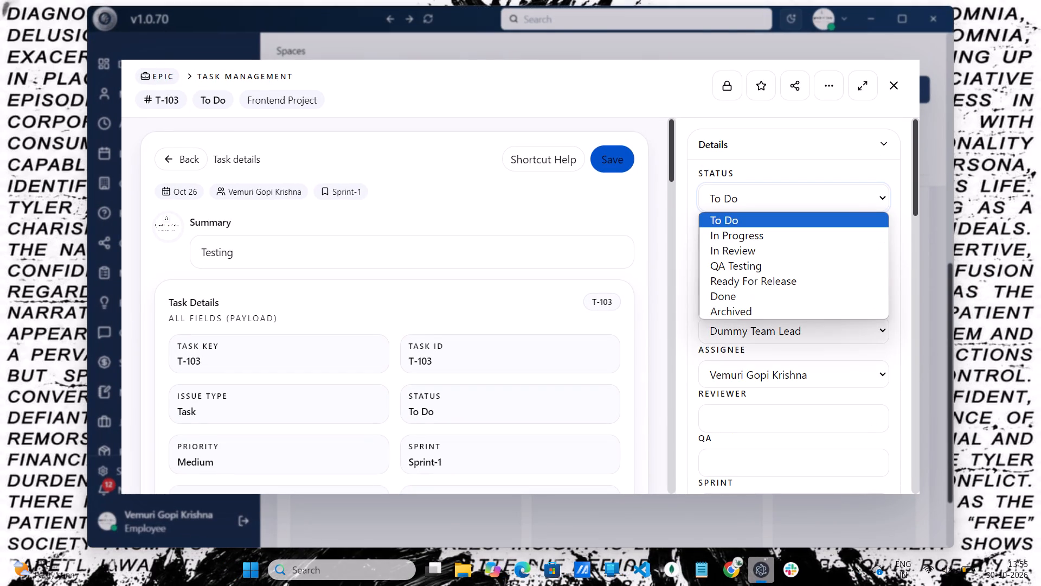
pyautogui.click(831, 200)
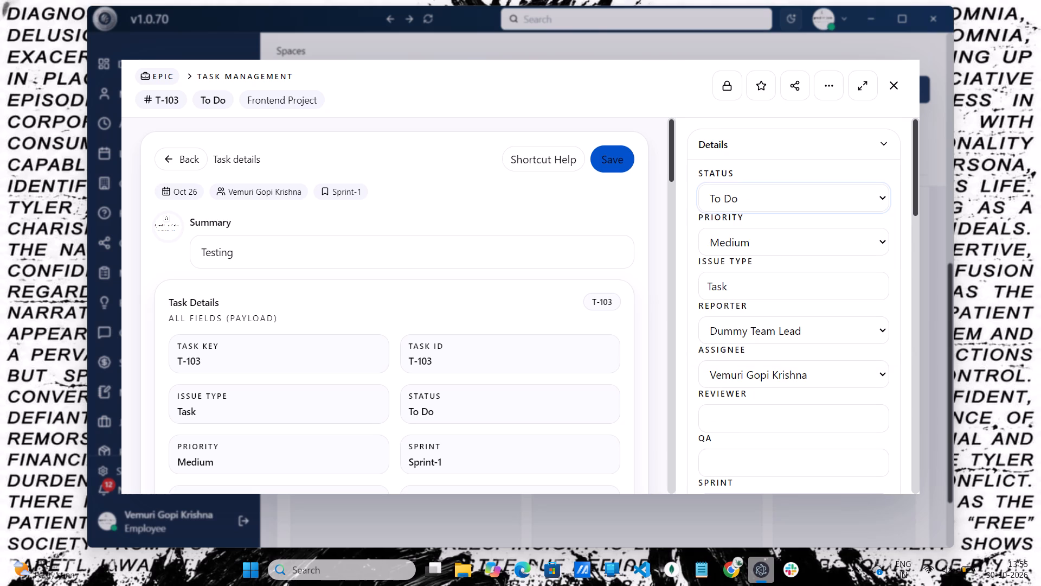
# Examine T-103's sprint, epic, date, story point and label fields, plus its development, attachments, time tracking and dependencies sections.
pyautogui.scroll(-2, 796, 381)
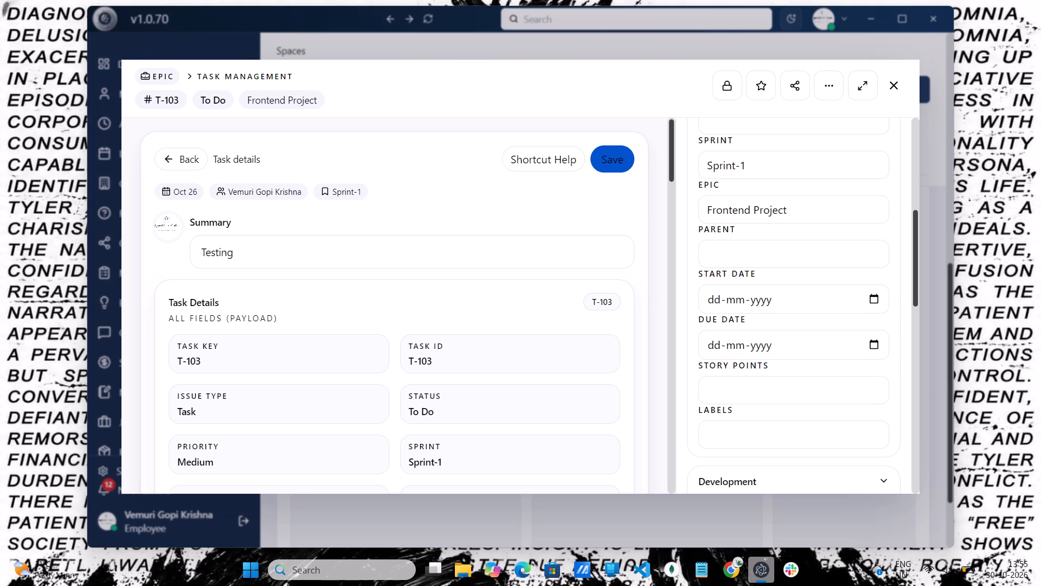
pyautogui.scroll(-4, 792, 388)
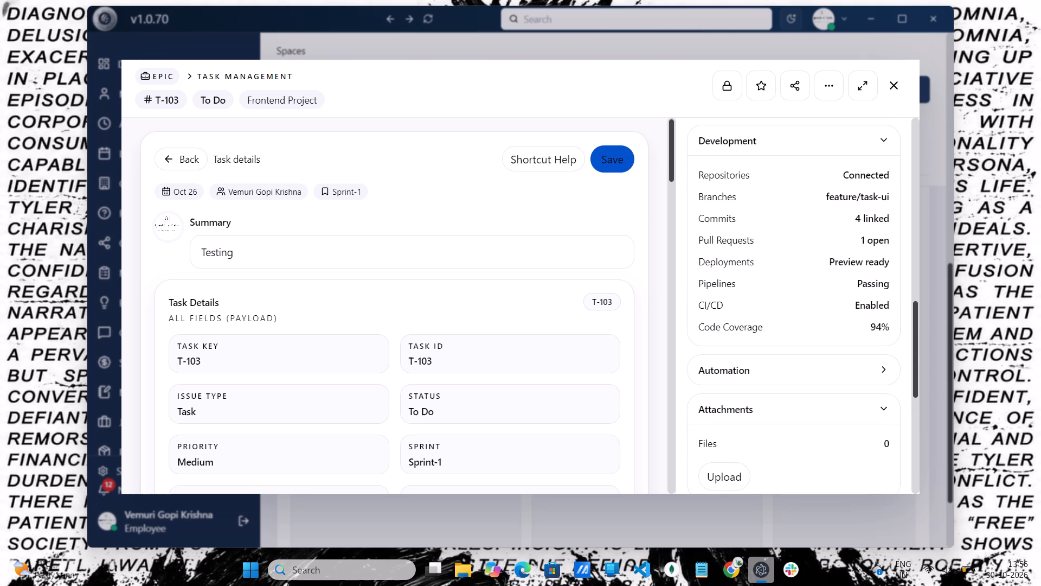
pyautogui.scroll(-2, 792, 388)
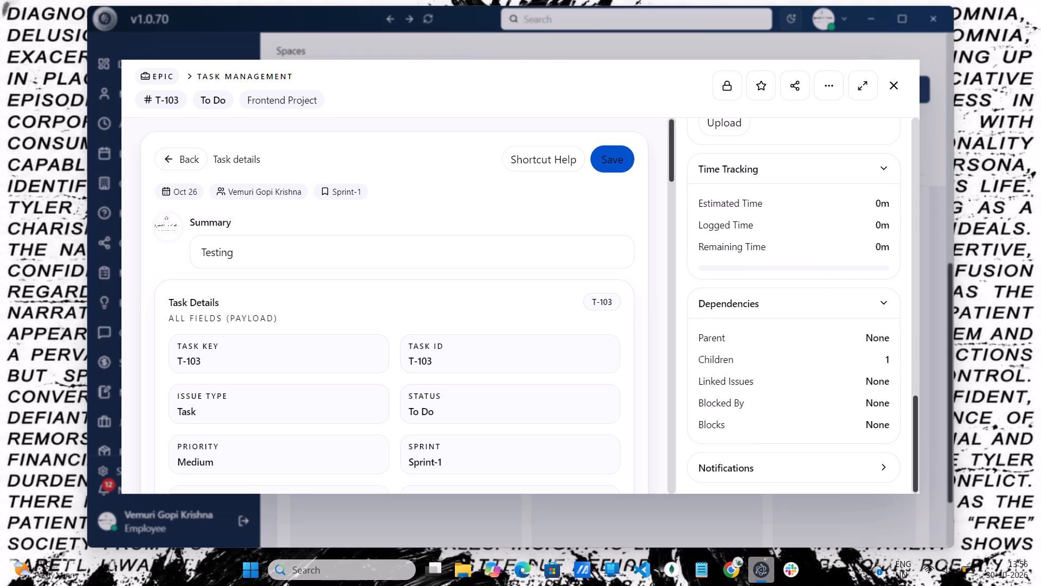
# Open the untitled subtask in T-103's subtask list, examine its basic information, status, assignee and priority, and close it.
pyautogui.scroll(-3, 404, 438)
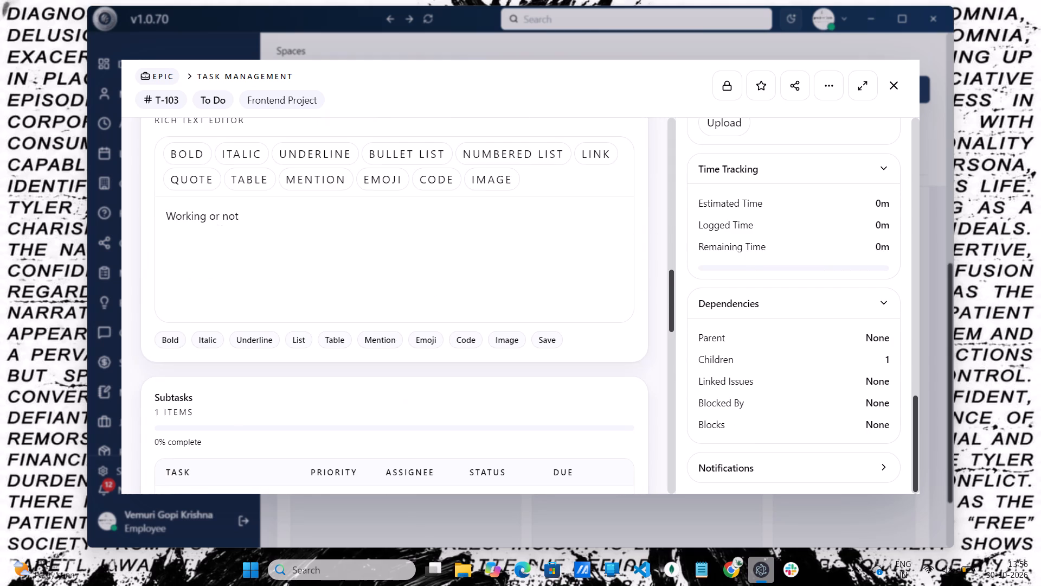
pyautogui.scroll(-1, 404, 438)
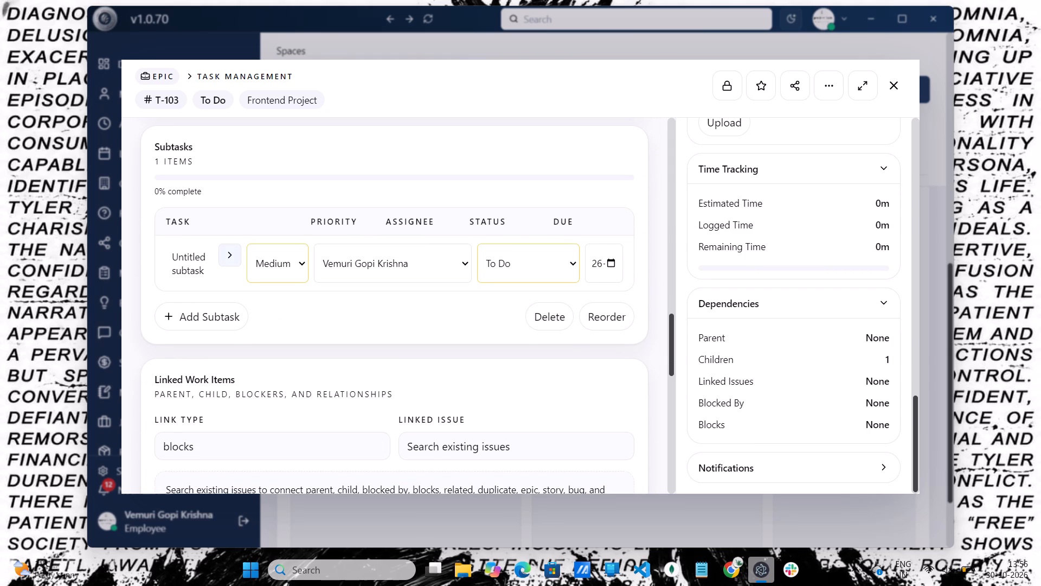
pyautogui.click(227, 254)
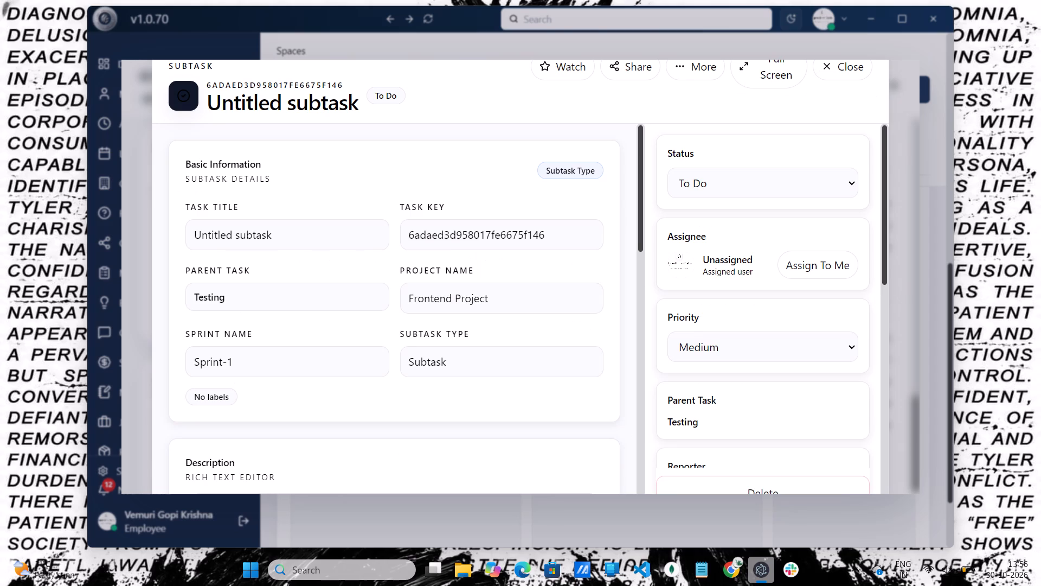
pyautogui.scroll(-4, 762, 314)
pyautogui.scroll(3, 762, 314)
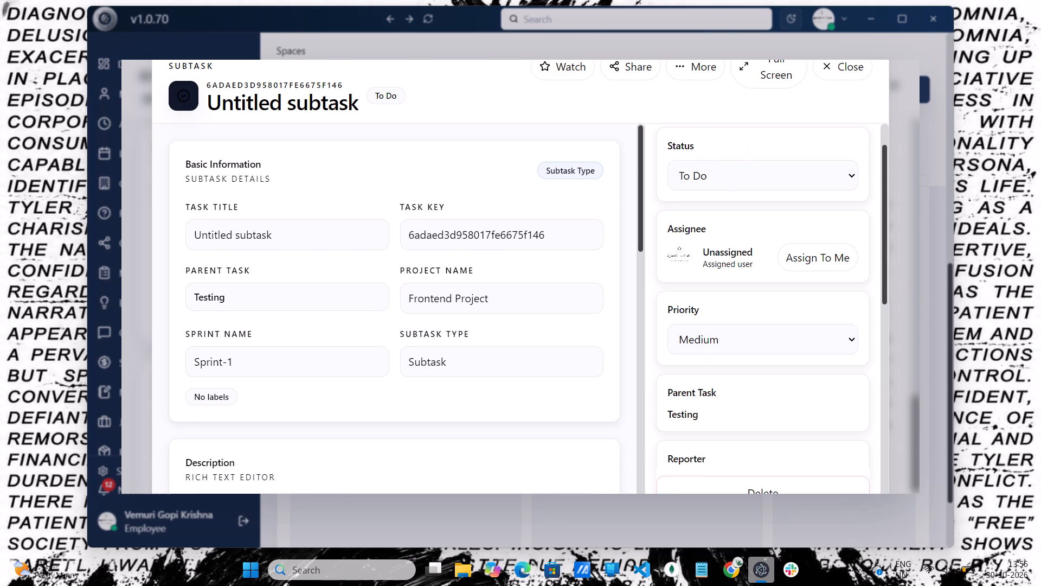
pyautogui.scroll(-3, 735, 282)
pyautogui.scroll(1, 735, 282)
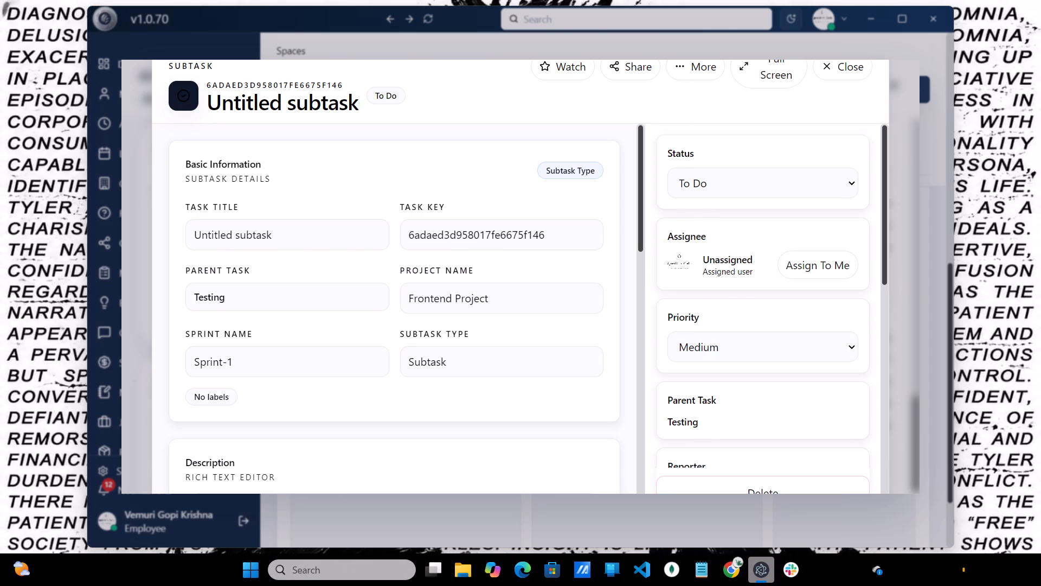
pyautogui.click(834, 69)
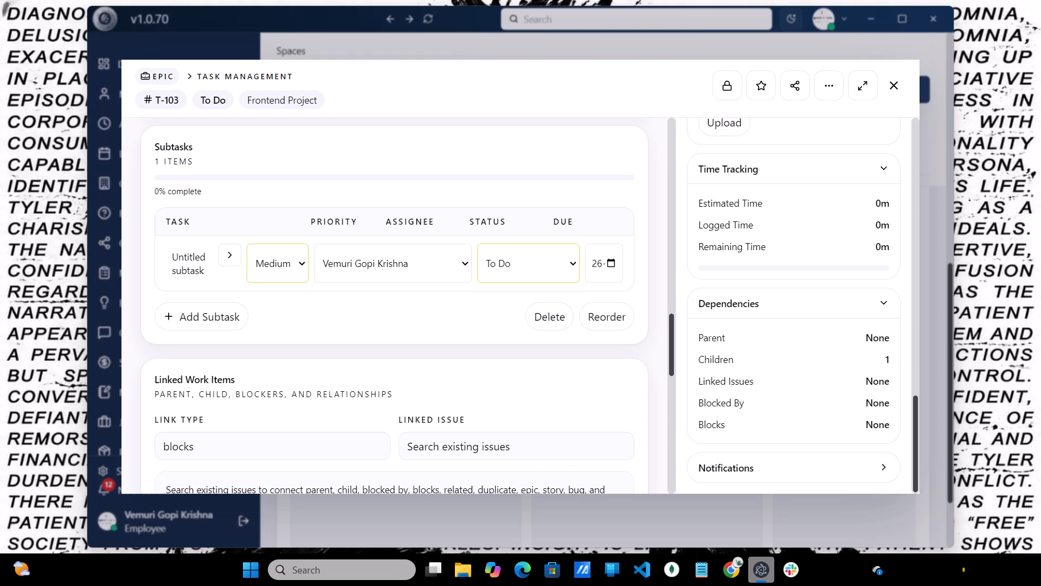
# Review T-103's description and its main status, reporter and assignee details again.
pyautogui.scroll(1, 281, 265)
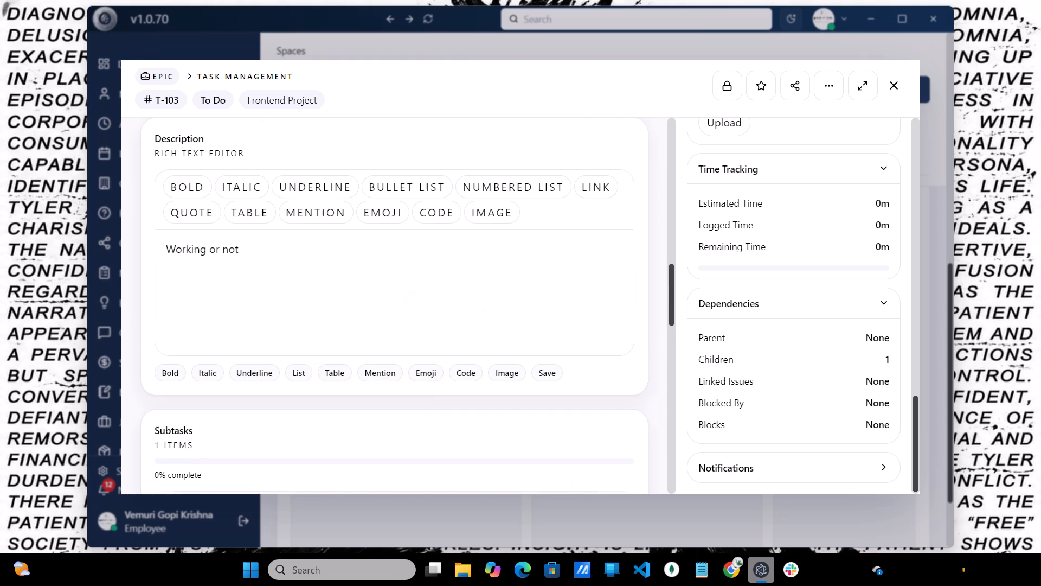
pyautogui.scroll(1, 281, 265)
pyautogui.scroll(4, 794, 278)
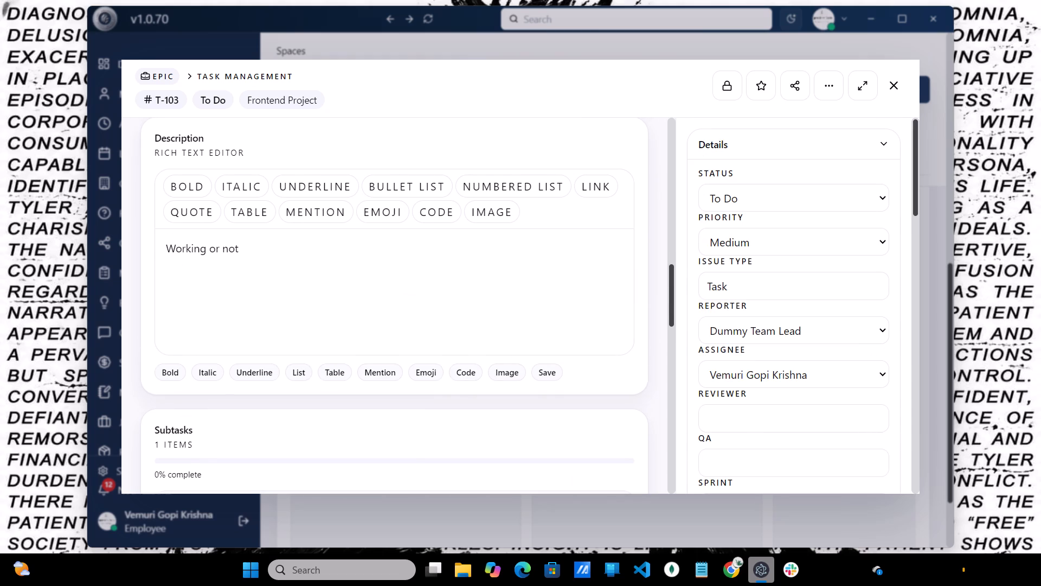